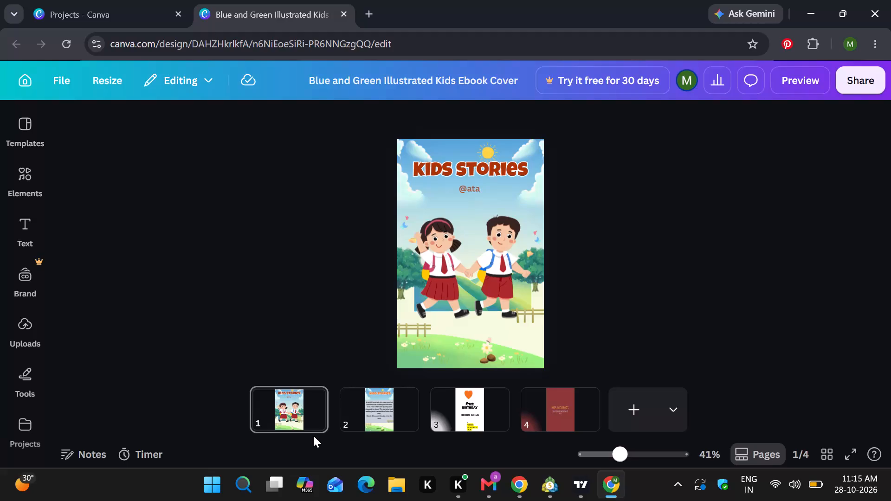
Examine the layer order on page 2, checking the story text, its grey-blue background rectangle and the fence.
{"action": "left_click", "coordinate": [506, 228]}
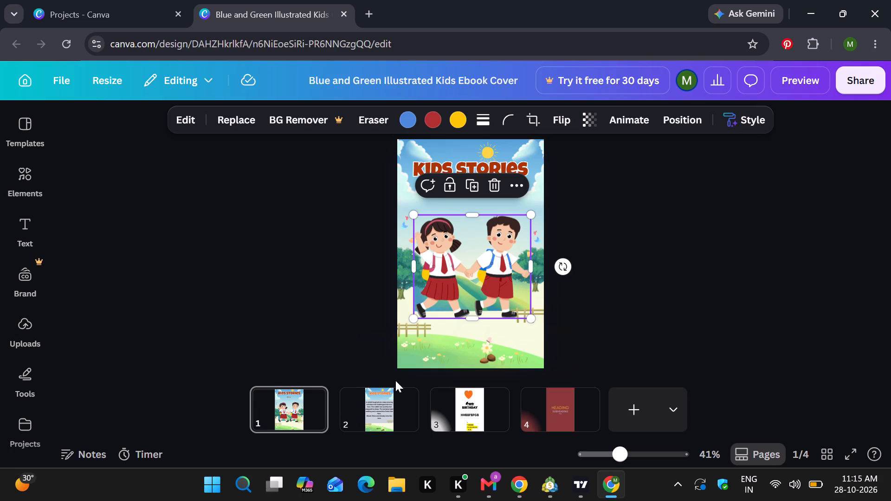
{"action": "left_click", "coordinate": [383, 401]}
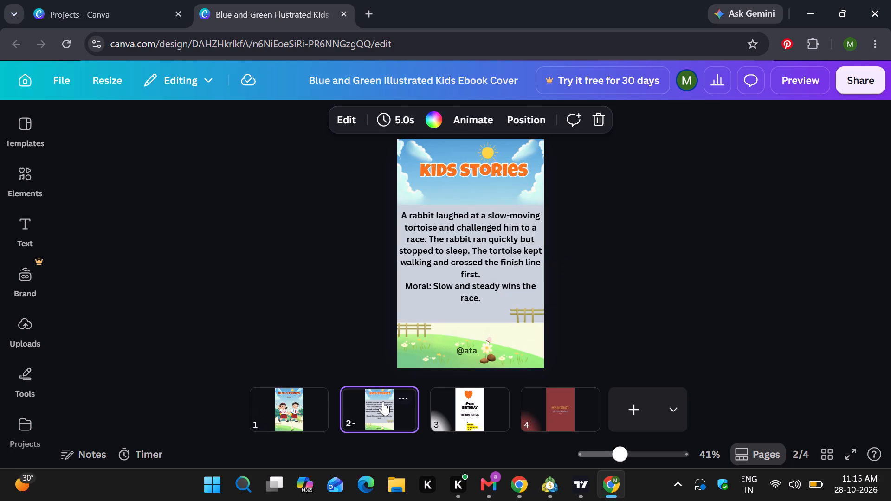
{"action": "left_click", "coordinate": [480, 233]}
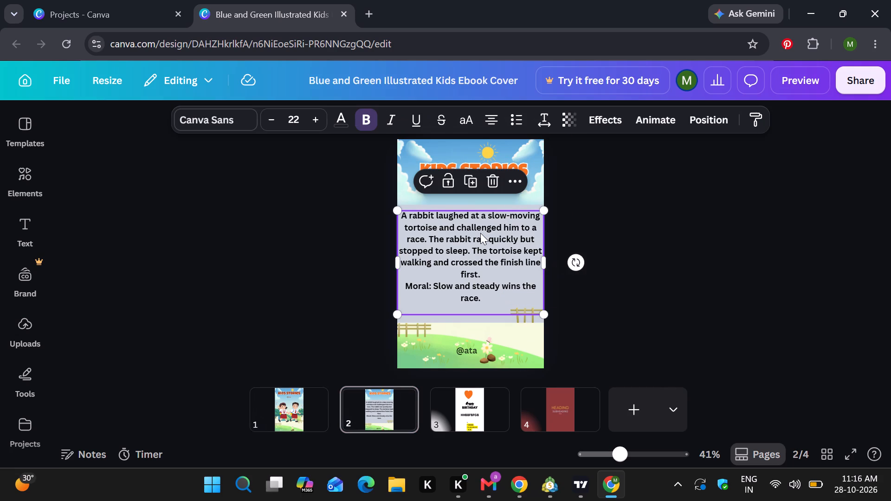
{"action": "left_click", "coordinate": [718, 124]}
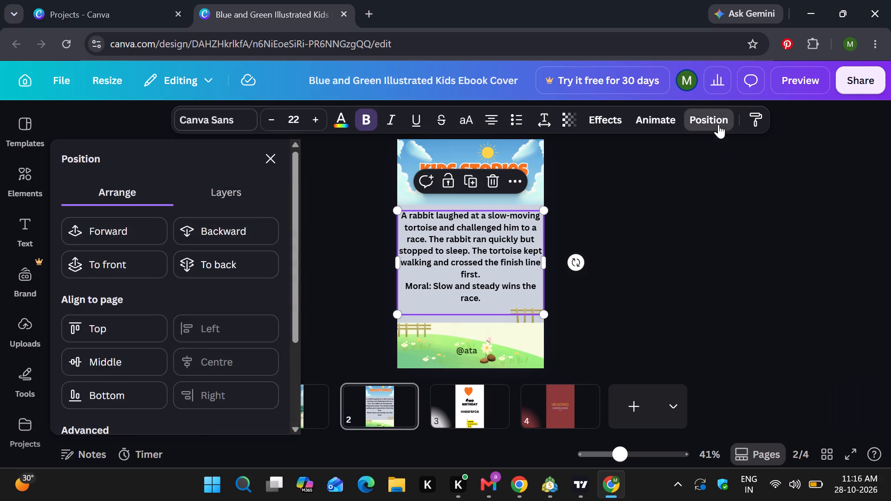
{"action": "left_click", "coordinate": [232, 190]}
{"action": "left_click", "coordinate": [296, 359]}
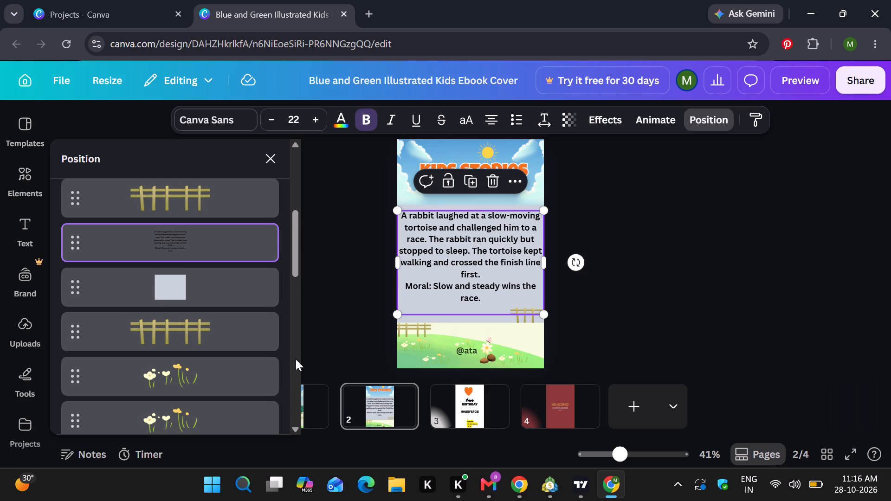
{"action": "left_click", "coordinate": [224, 283]}
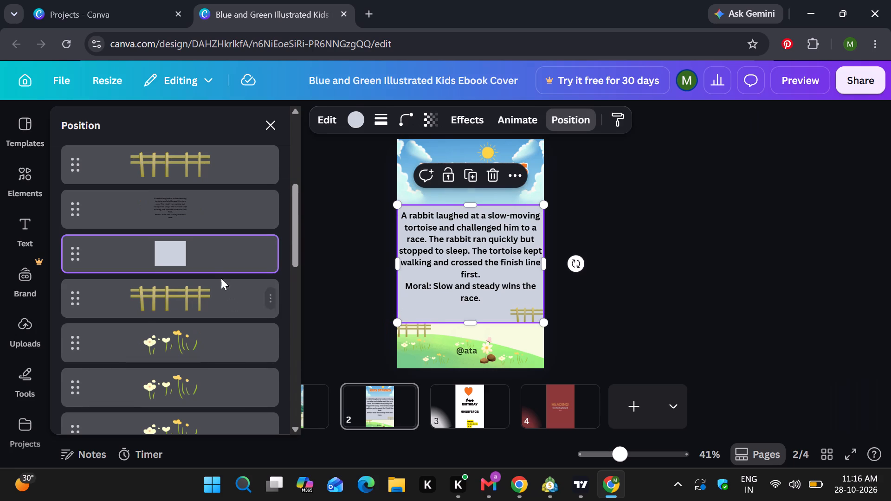
{"action": "left_click", "coordinate": [215, 256]}
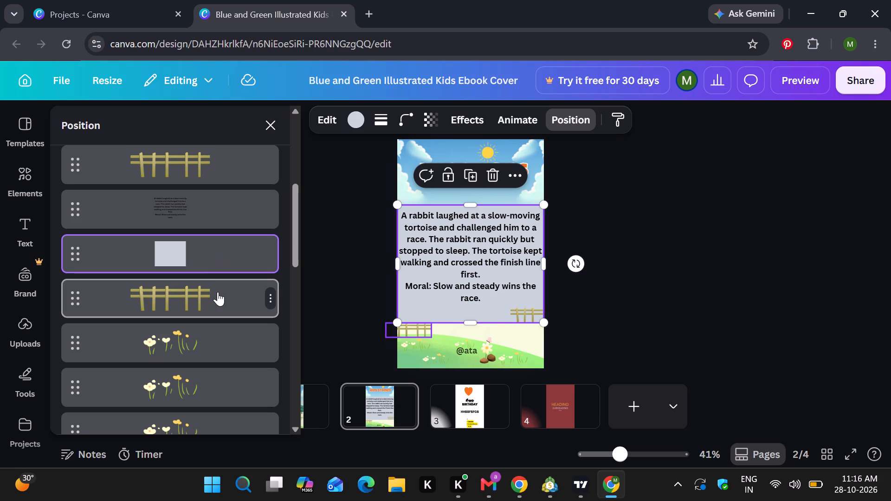
{"action": "left_click", "coordinate": [218, 292]}
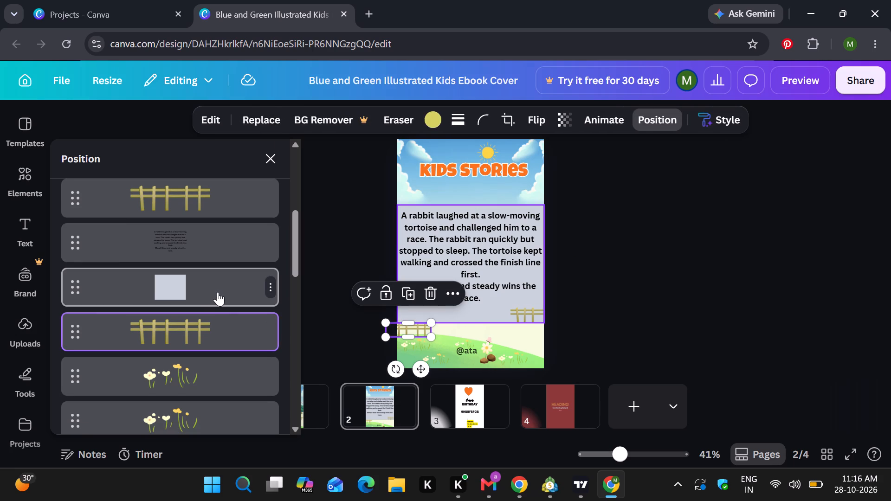
{"action": "left_click", "coordinate": [218, 292]}
{"action": "left_click", "coordinate": [218, 292]}
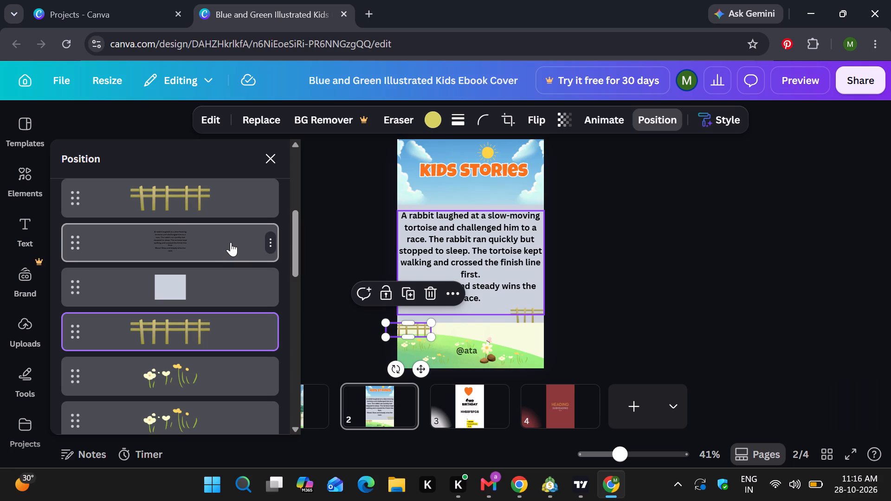
{"action": "left_click", "coordinate": [458, 255]}
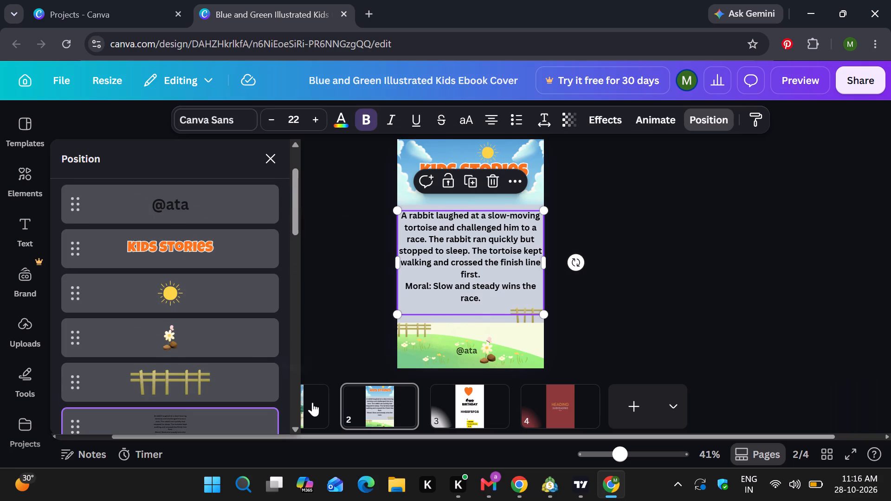
{"action": "left_click", "coordinate": [288, 337]}
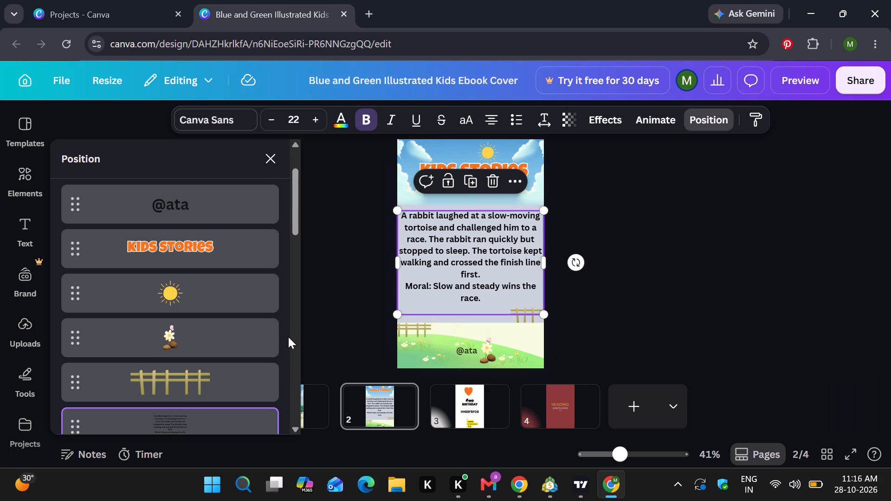
{"action": "left_click", "coordinate": [293, 343]}
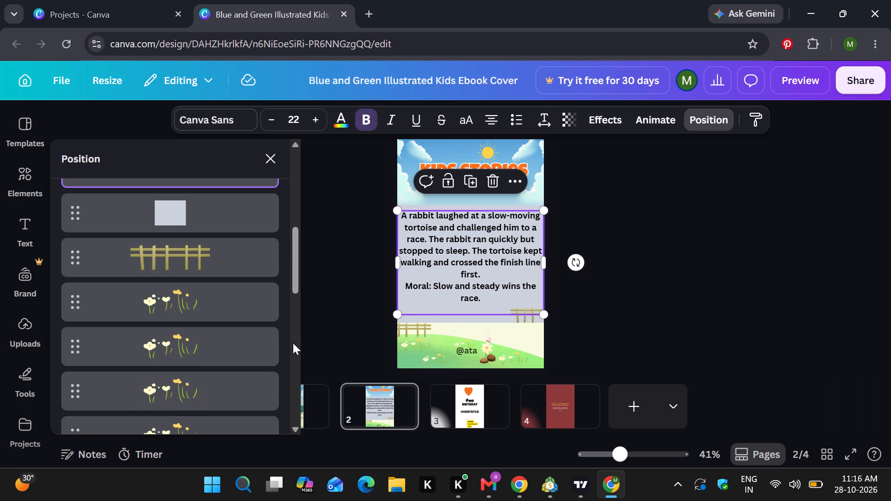
{"action": "left_click", "coordinate": [256, 222]}
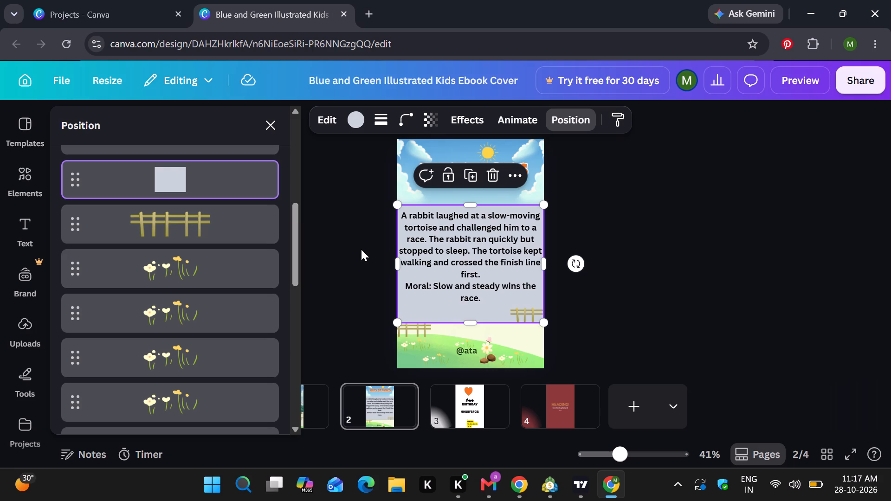
{"action": "left_click", "coordinate": [175, 172]}
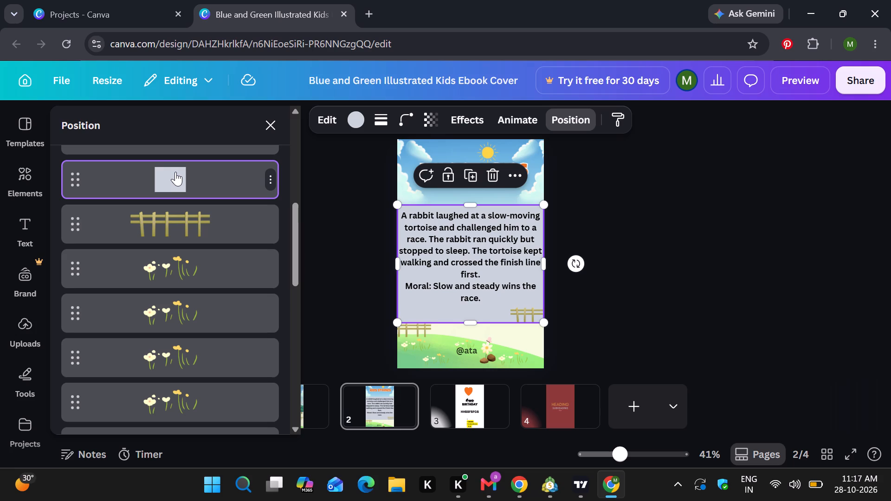
{"action": "left_click", "coordinate": [175, 172]}
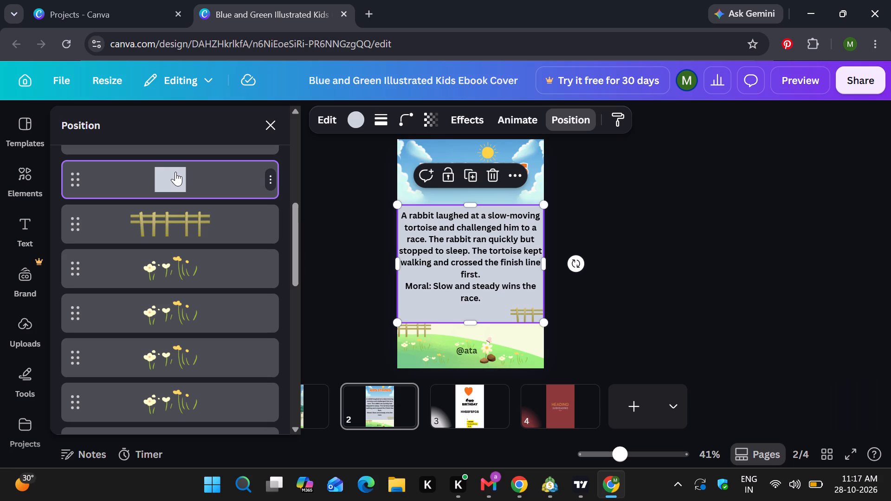
{"action": "left_click", "coordinate": [175, 172]}
{"action": "left_click", "coordinate": [275, 178]}
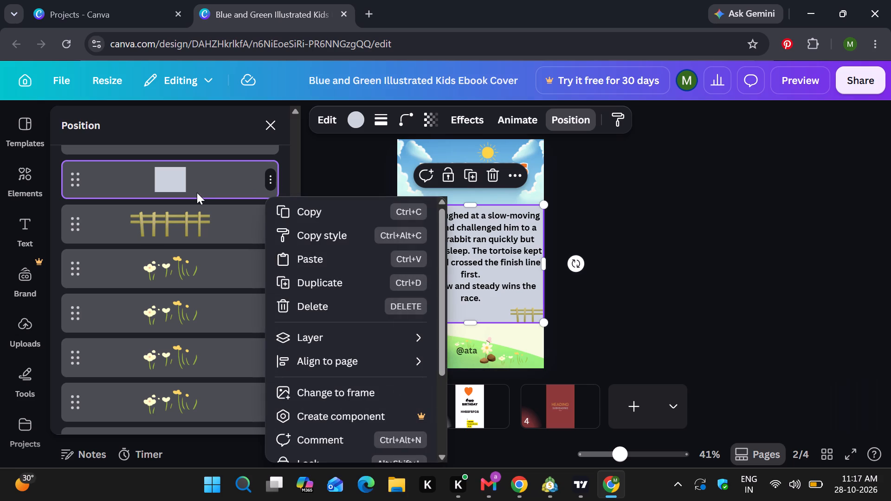
{"action": "left_click", "coordinate": [196, 191]}
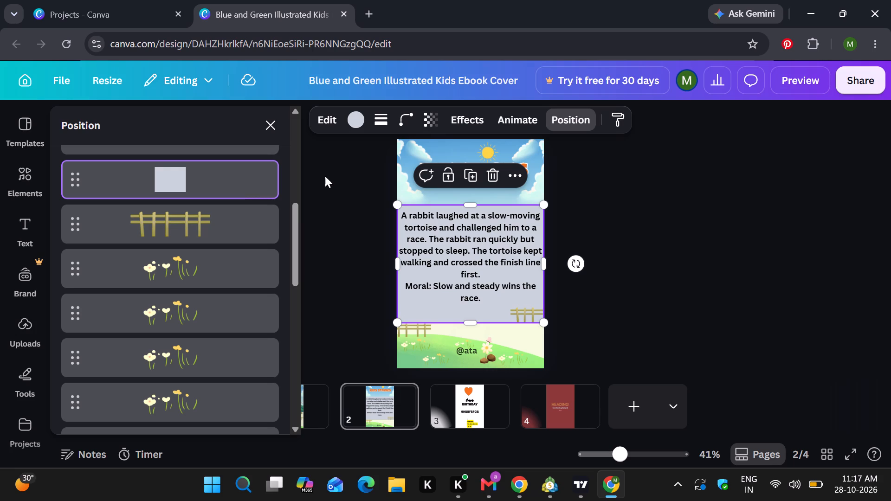
Change the text colour of the rabbit-and-tortoise story on page 2 to the design's red, #8c3839.
{"action": "left_click", "coordinate": [425, 234]}
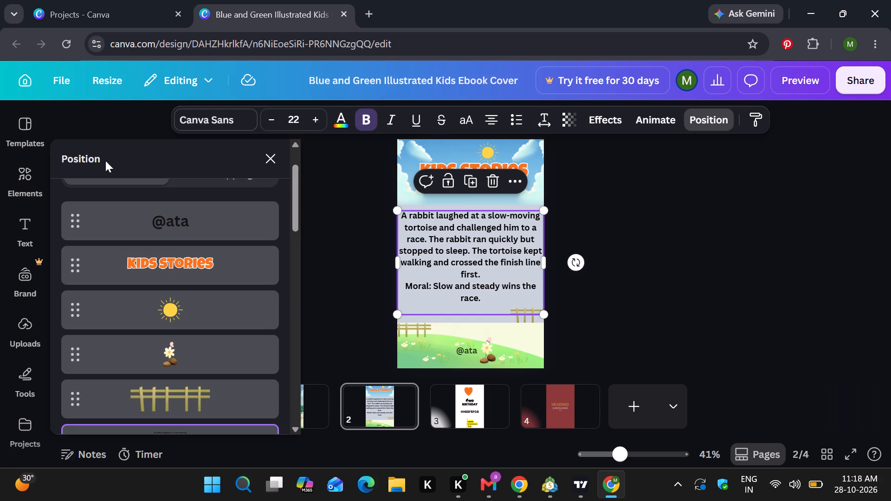
{"action": "left_click", "coordinate": [337, 121]}
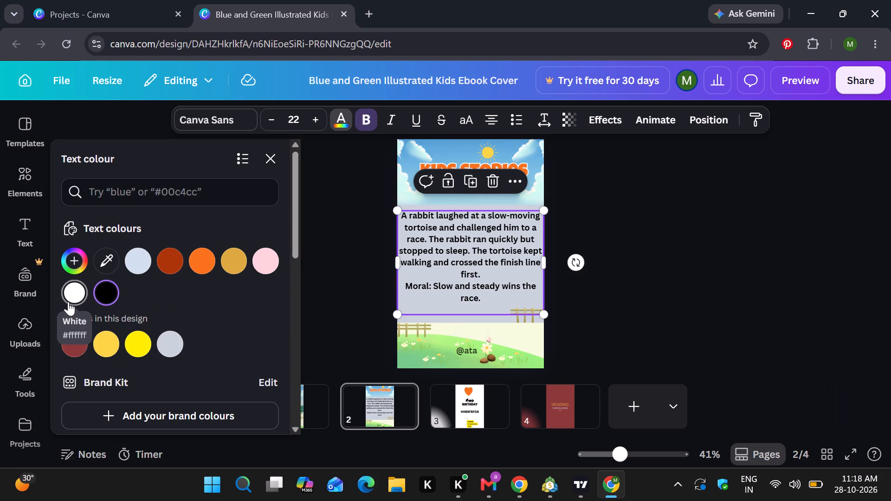
{"action": "left_click", "coordinate": [74, 290]}
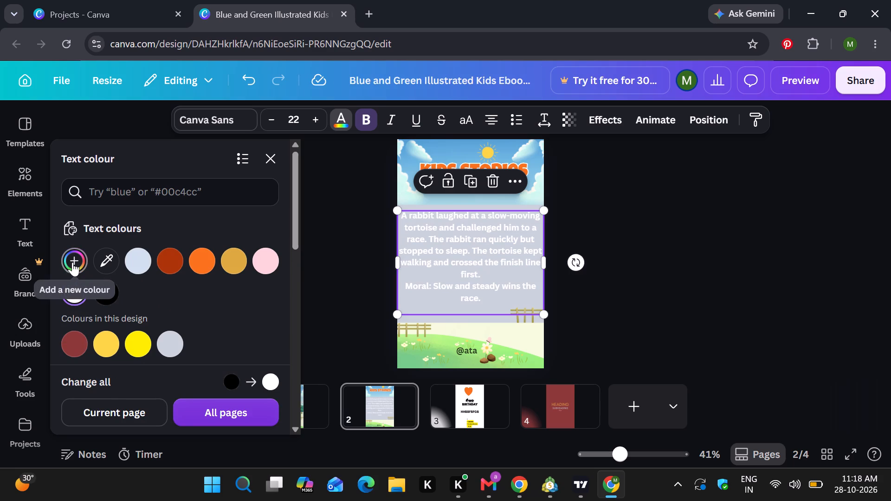
{"action": "left_click", "coordinate": [176, 343]}
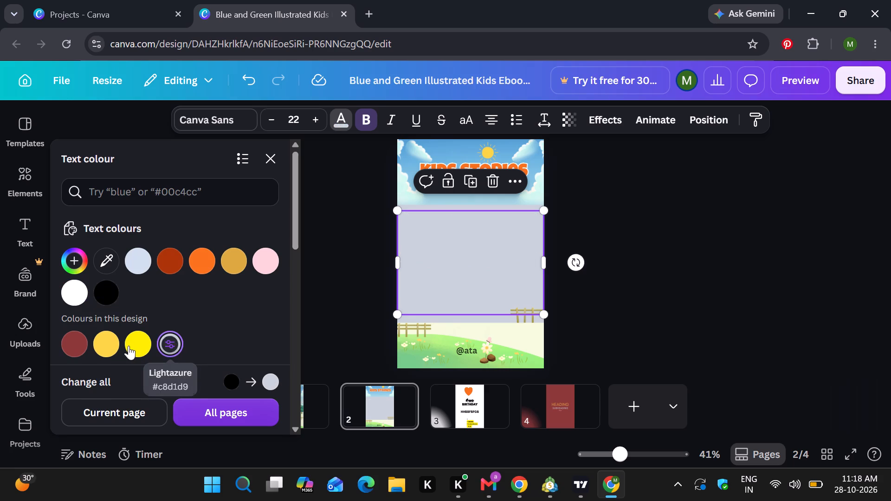
{"action": "left_click", "coordinate": [141, 340]}
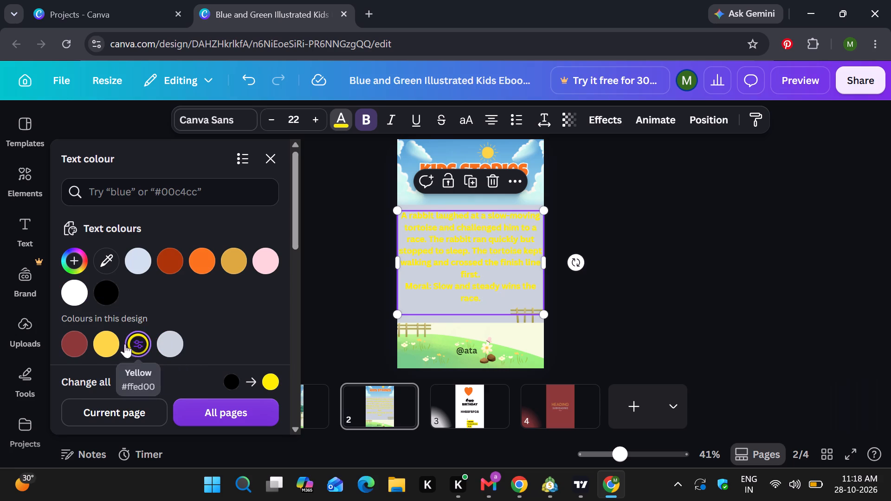
{"action": "left_click", "coordinate": [106, 342]}
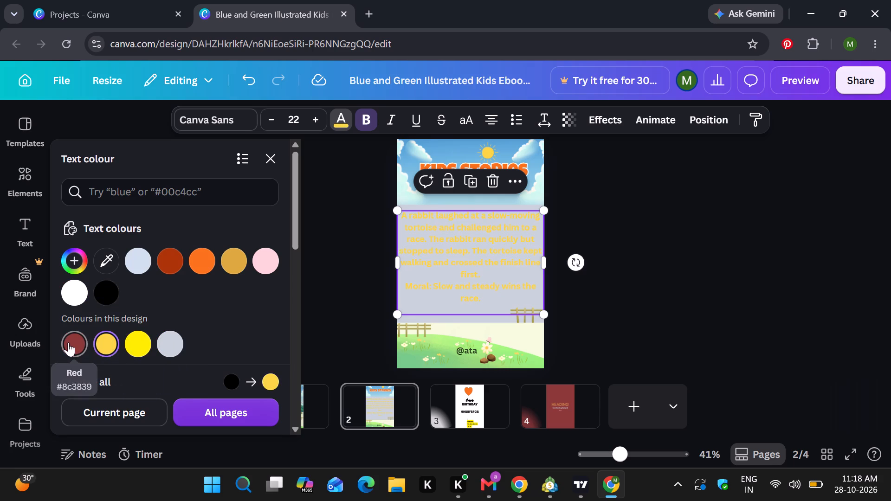
{"action": "left_click", "coordinate": [68, 342]}
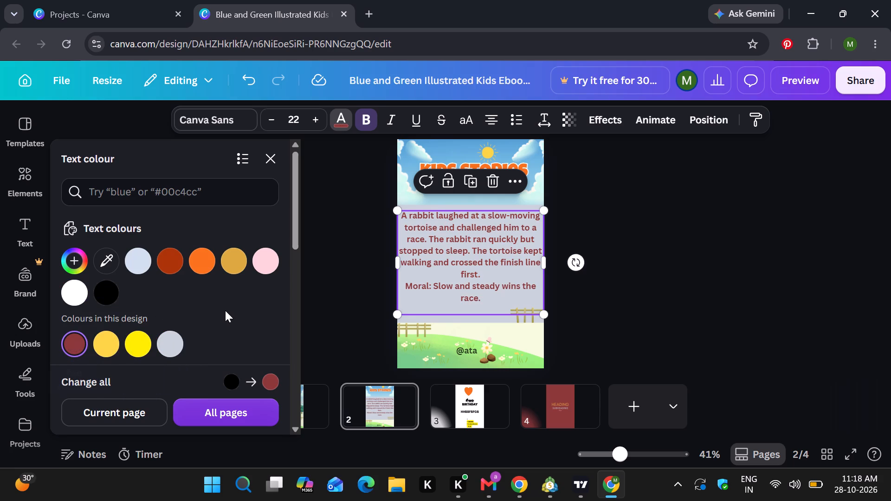
{"action": "left_click", "coordinate": [225, 310]}
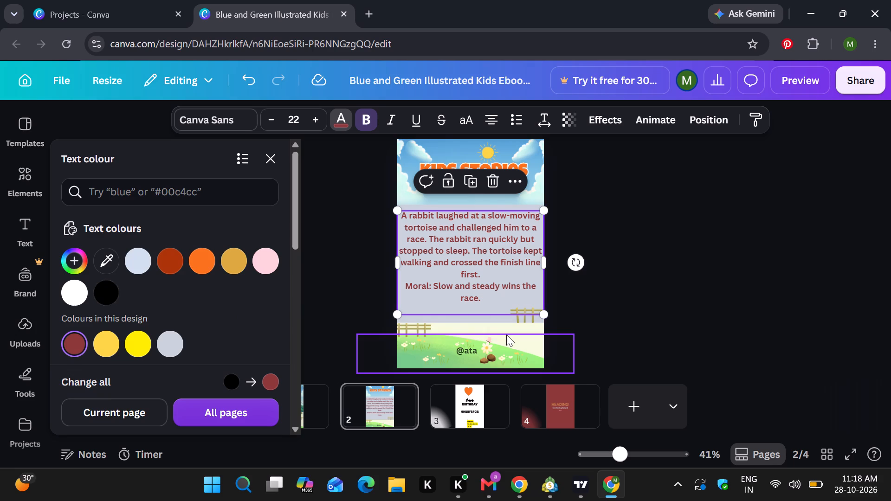
{"action": "left_click", "coordinate": [506, 334]}
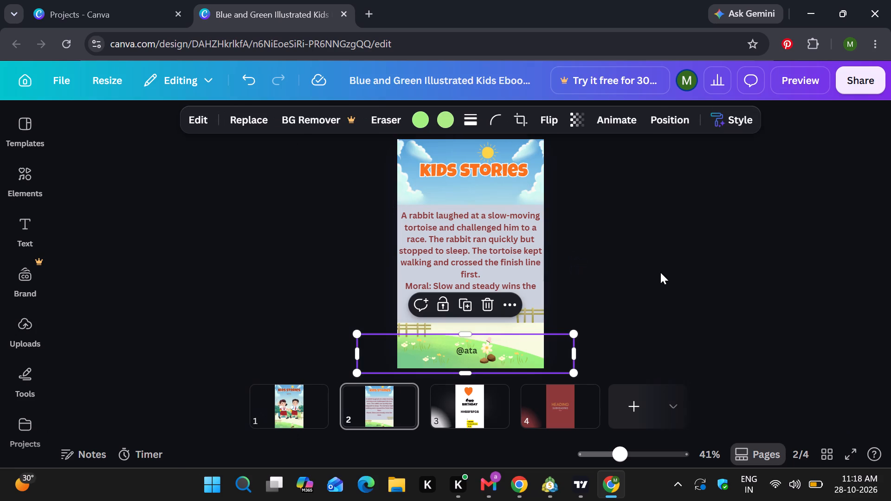
{"action": "left_click", "coordinate": [651, 262]}
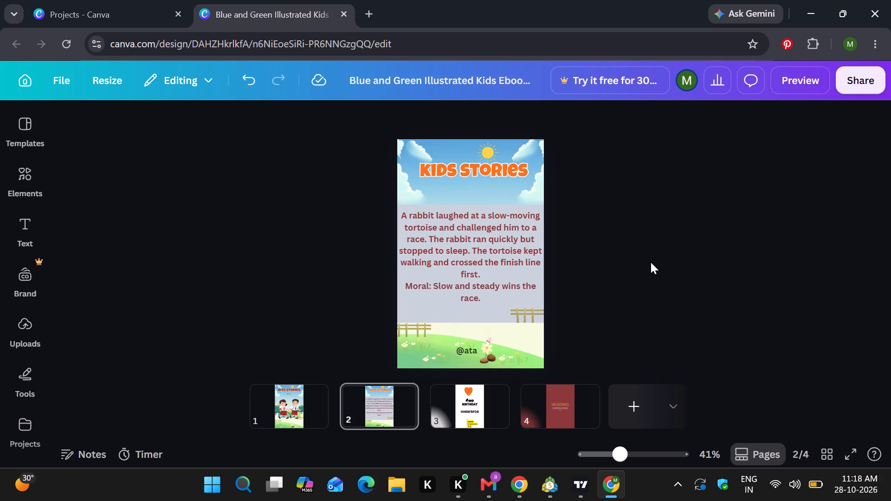
Duplicate page 2 with the rabbit-and-tortoise story.
{"action": "left_click", "coordinate": [474, 395]}
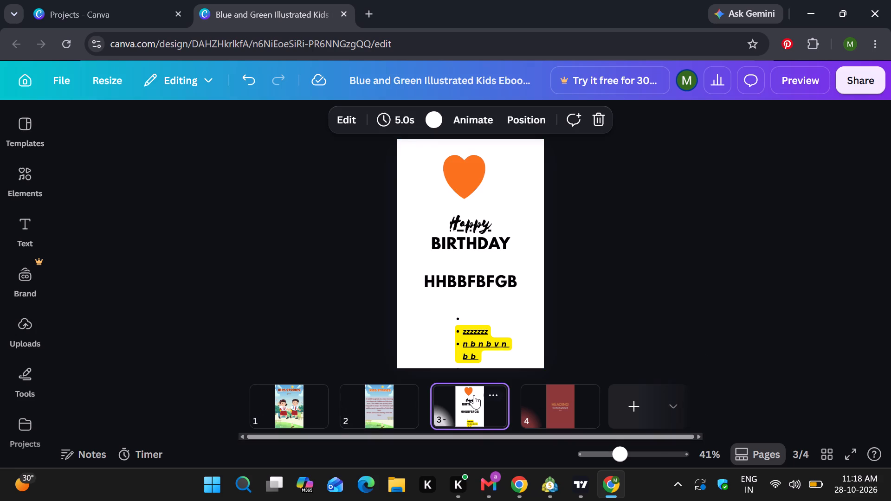
{"action": "left_click", "coordinate": [394, 399]}
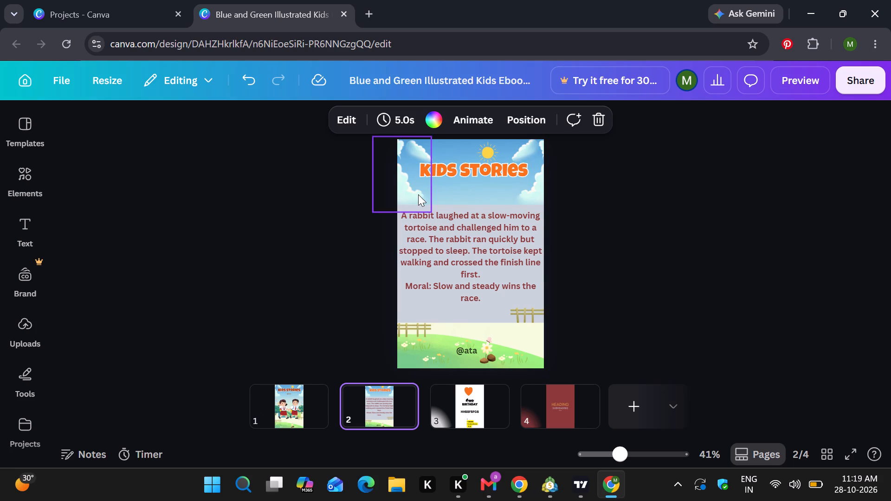
{"action": "left_click", "coordinate": [457, 195]}
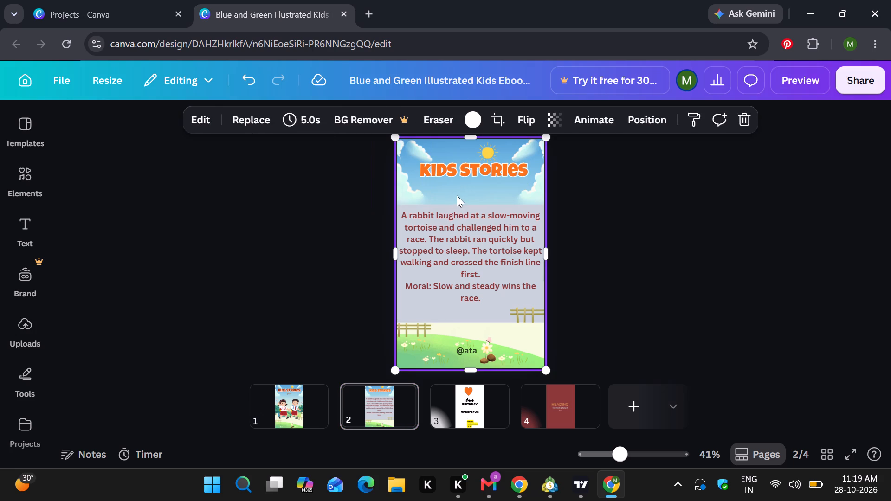
{"action": "left_click", "coordinate": [457, 195]}
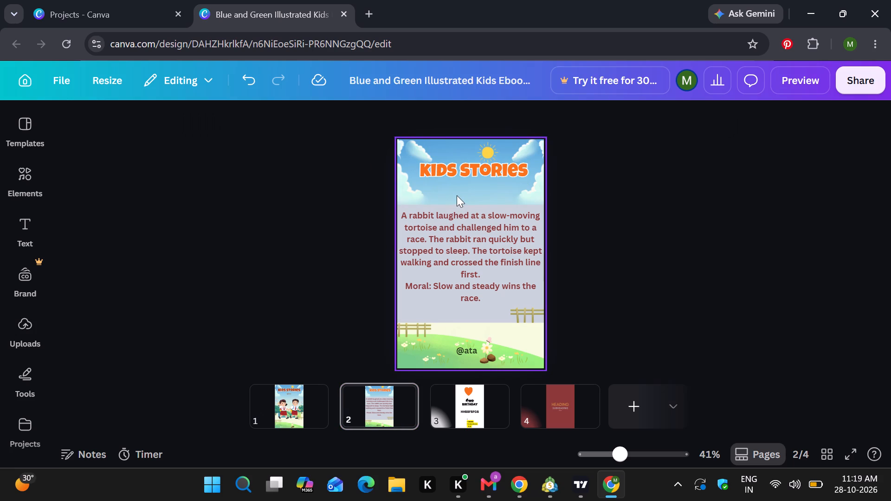
{"action": "right_click", "coordinate": [457, 195]}
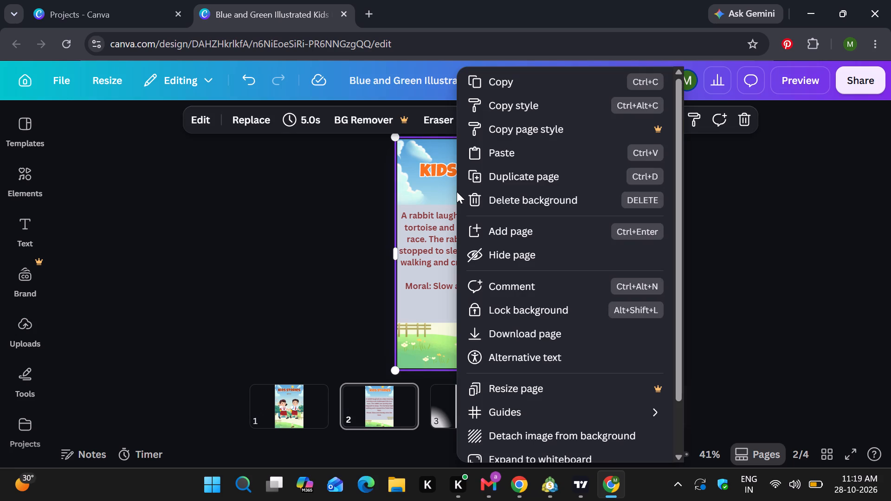
{"action": "left_click", "coordinate": [513, 172]}
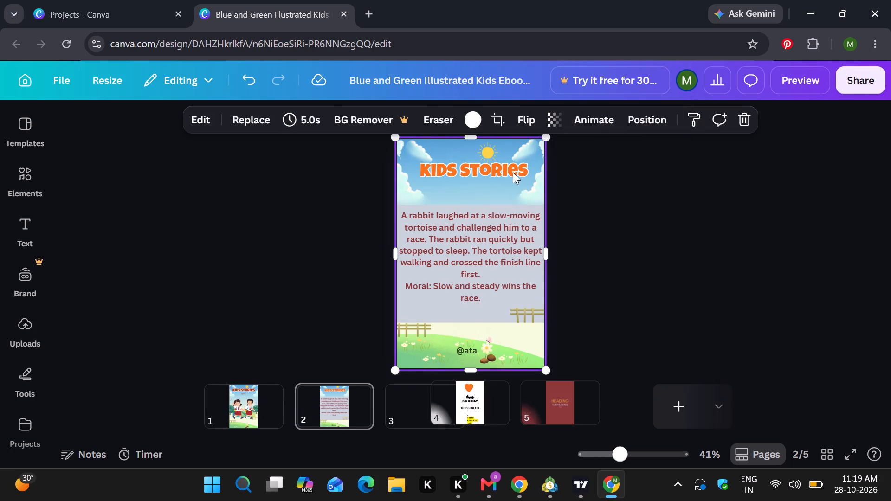
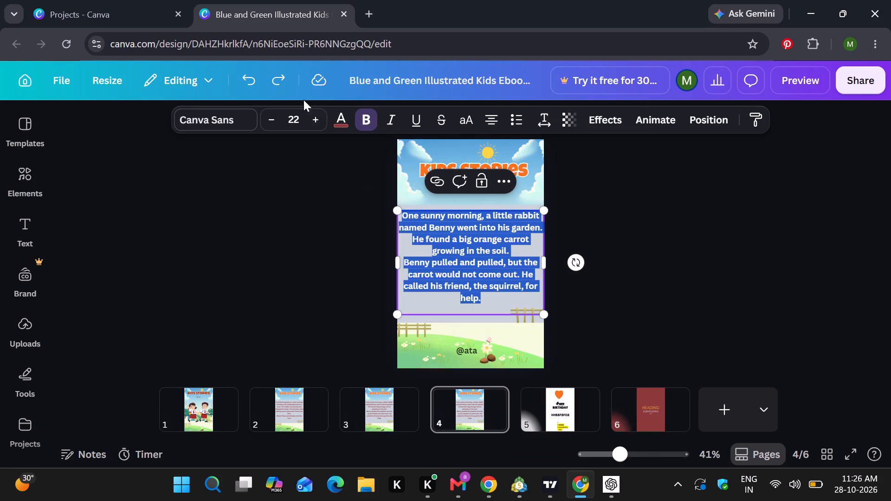
{"action": "triple_click", "coordinate": [268, 121]}
{"action": "triple_click", "coordinate": [268, 121]}
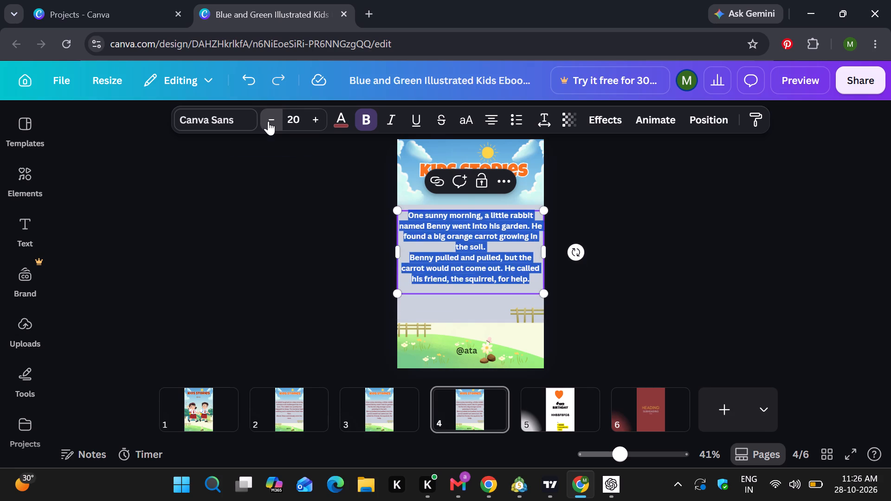
{"action": "triple_click", "coordinate": [268, 121]}
{"action": "left_click", "coordinate": [268, 121]}
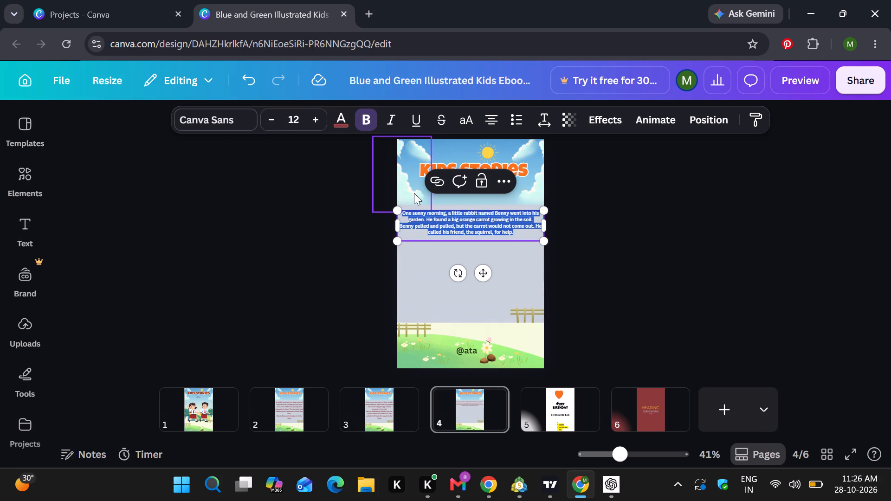
{"action": "key", "text": "ctrl+v"}
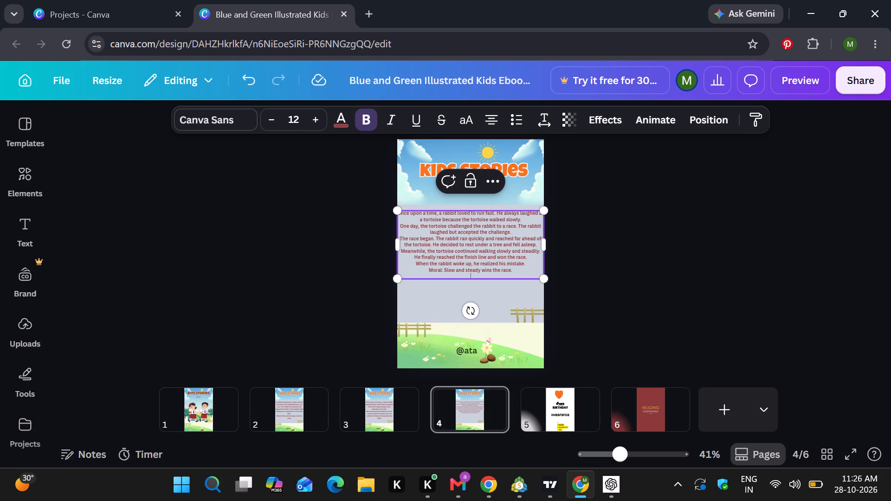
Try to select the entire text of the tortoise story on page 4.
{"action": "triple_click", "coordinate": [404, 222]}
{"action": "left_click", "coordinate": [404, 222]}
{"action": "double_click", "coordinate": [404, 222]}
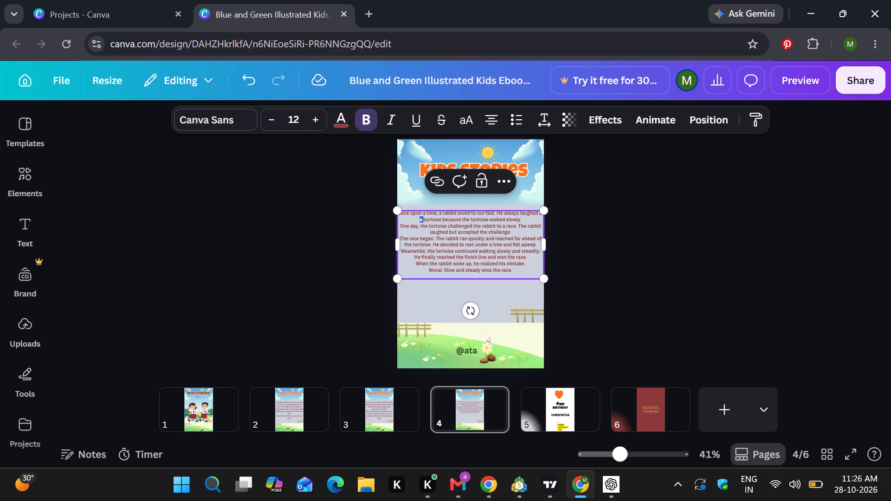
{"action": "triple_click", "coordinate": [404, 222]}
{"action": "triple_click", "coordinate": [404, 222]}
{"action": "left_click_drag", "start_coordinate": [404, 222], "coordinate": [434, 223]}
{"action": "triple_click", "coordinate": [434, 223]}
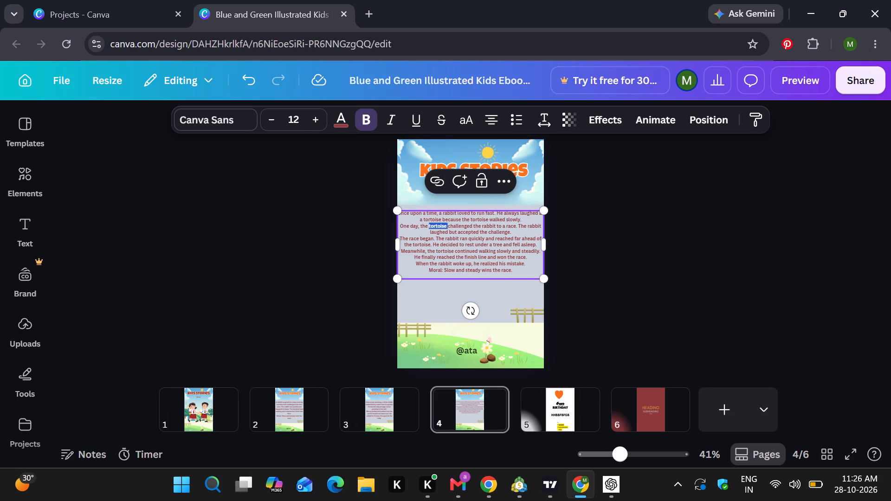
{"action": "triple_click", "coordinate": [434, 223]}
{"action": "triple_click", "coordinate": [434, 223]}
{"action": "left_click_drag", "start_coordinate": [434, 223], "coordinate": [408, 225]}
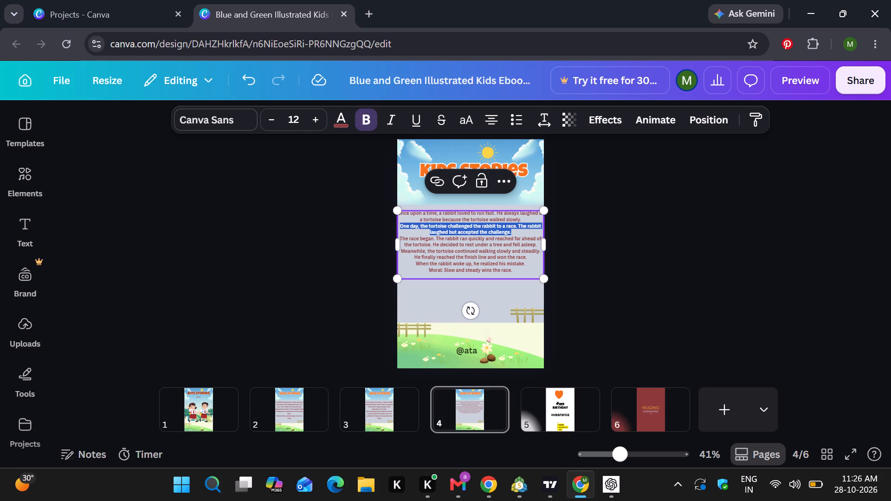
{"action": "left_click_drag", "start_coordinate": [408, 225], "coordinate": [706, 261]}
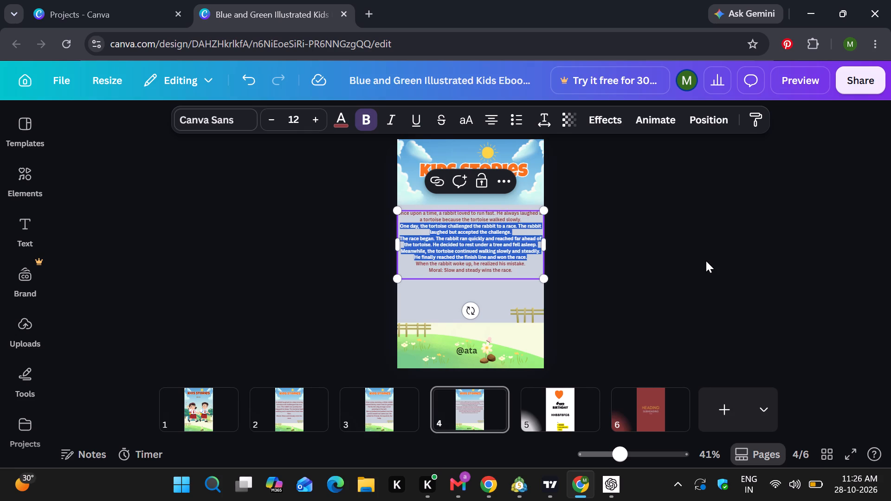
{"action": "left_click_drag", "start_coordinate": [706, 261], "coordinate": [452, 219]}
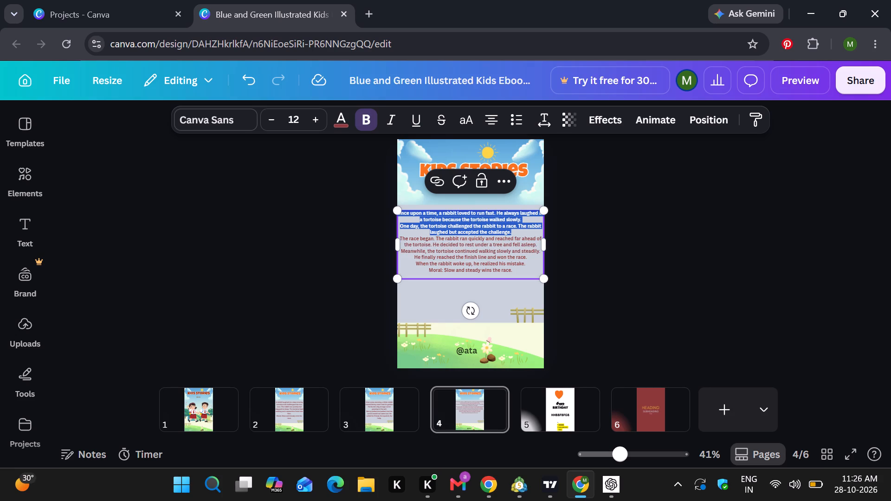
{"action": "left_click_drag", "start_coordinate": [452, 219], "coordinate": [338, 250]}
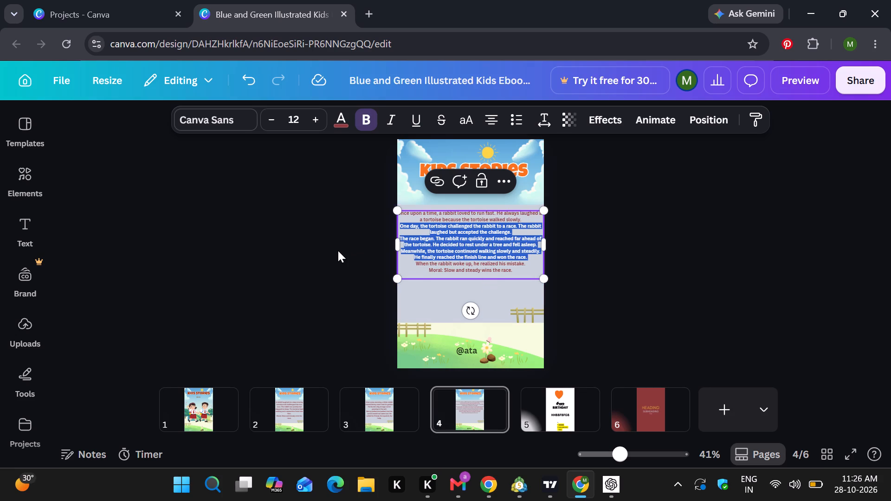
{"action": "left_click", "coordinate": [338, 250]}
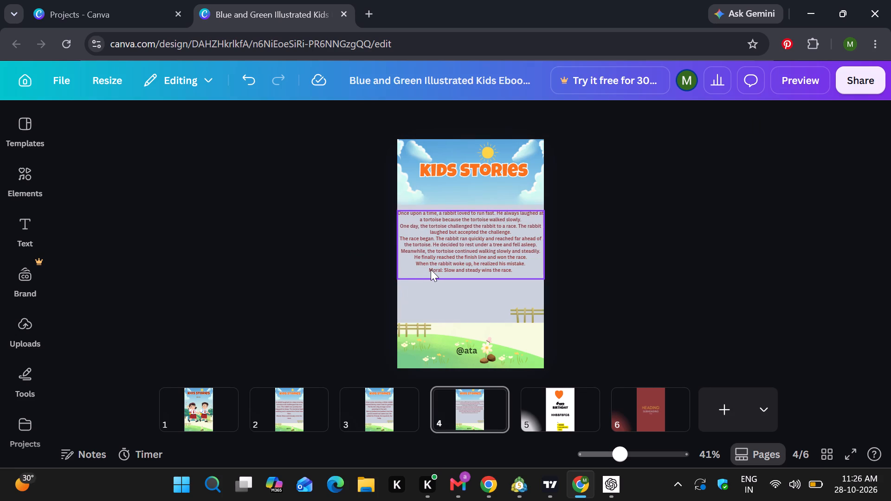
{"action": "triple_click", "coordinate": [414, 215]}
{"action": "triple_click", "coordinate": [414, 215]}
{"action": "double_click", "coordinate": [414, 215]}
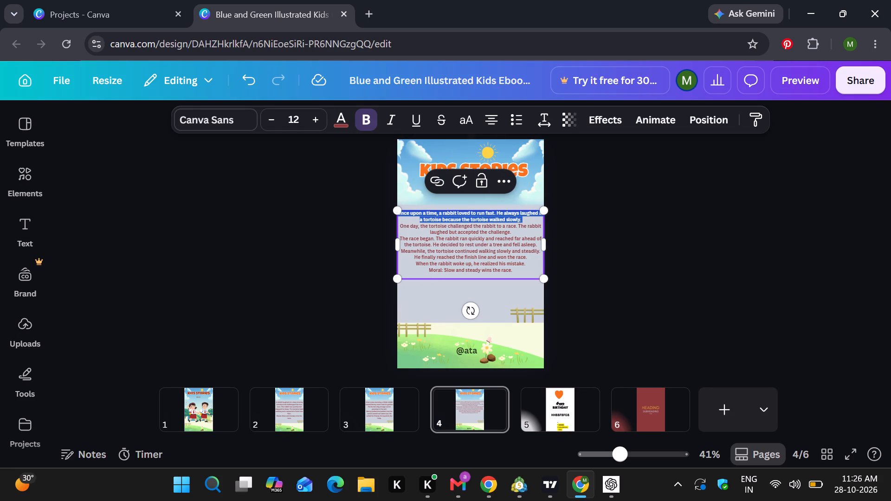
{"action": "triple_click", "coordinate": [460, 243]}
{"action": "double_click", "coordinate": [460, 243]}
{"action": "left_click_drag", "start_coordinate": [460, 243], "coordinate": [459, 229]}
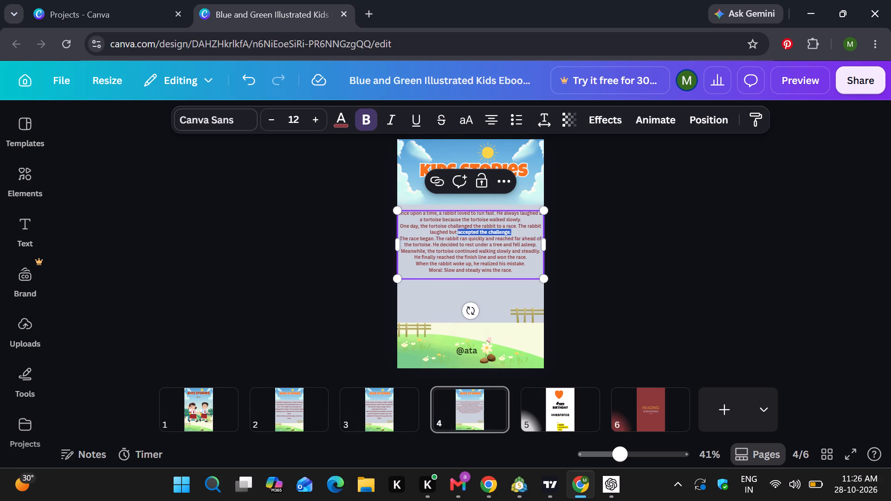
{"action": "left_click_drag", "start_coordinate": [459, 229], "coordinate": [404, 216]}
Select the whole tortoise story on page 4, from "Once upon a time" to the moral, and set its font size to 16.
{"action": "triple_click", "coordinate": [404, 216]}
{"action": "triple_click", "coordinate": [404, 216]}
{"action": "left_click", "coordinate": [404, 216]}
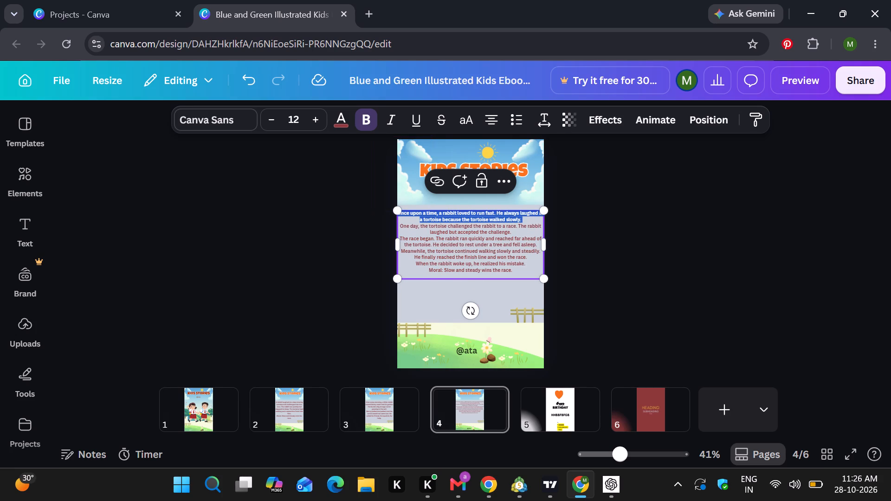
{"action": "key", "text": "shift+Right"}
{"action": "key", "text": "shift+Right"}
{"action": "key", "text": "shift+Down"}
{"action": "key", "text": "shift+Down"}
{"action": "key", "text": "shift+Down"}
{"action": "key", "text": "shift+Down"}
{"action": "key", "text": "shift+Down"}
{"action": "key", "text": "shift+Down"}
{"action": "key", "text": "shift+Down"}
{"action": "key", "text": "shift+Down"}
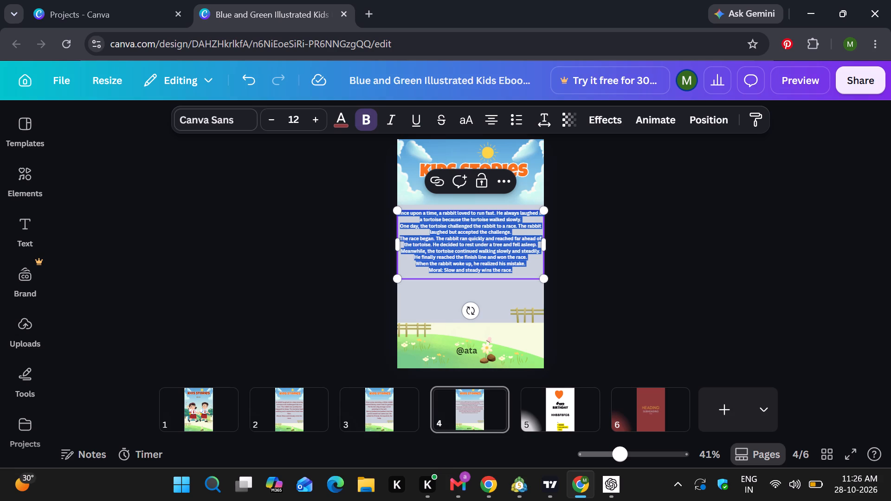
{"action": "triple_click", "coordinate": [319, 114]}
{"action": "double_click", "coordinate": [319, 114]}
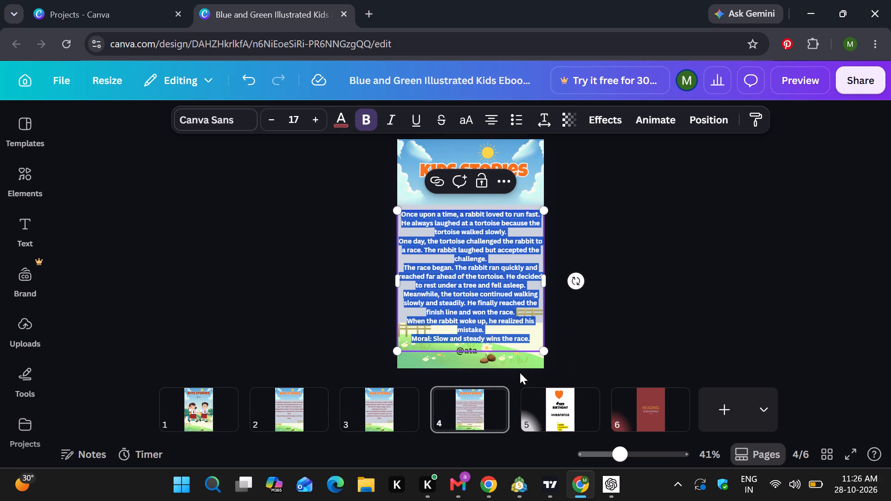
{"action": "left_click", "coordinate": [274, 119]}
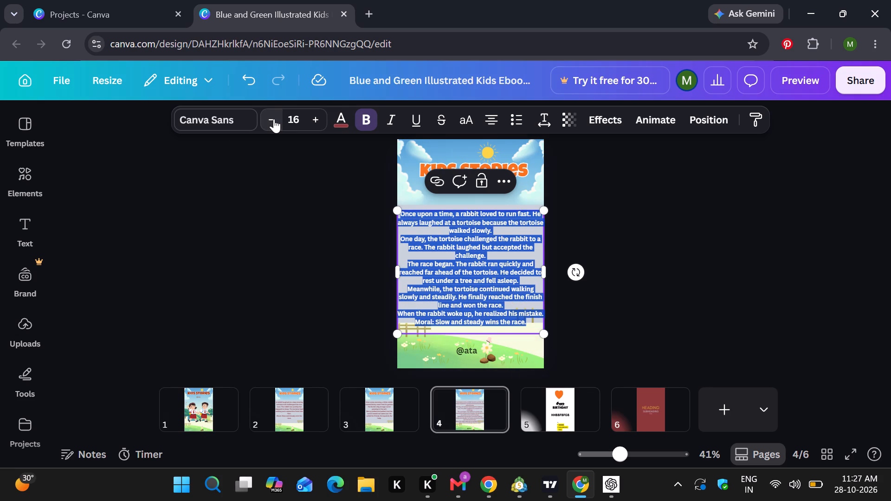
{"action": "double_click", "coordinate": [722, 245]}
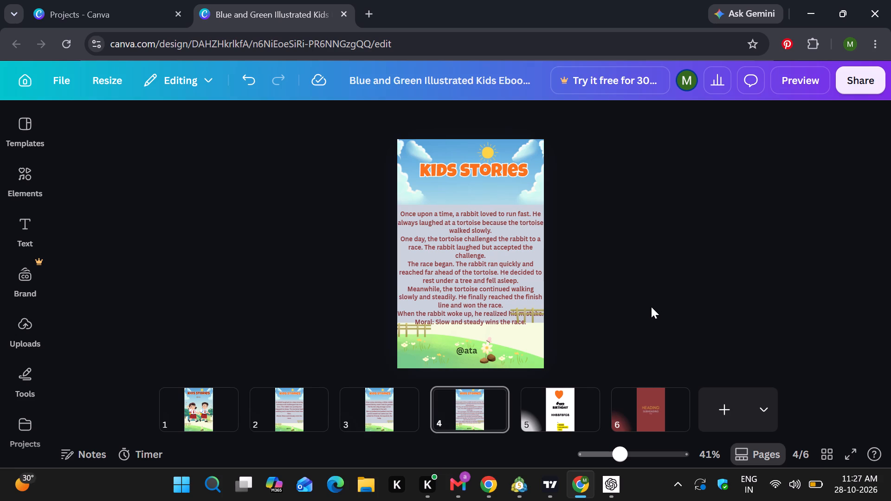
Save the Kids Stories ebook design.
{"action": "key", "text": "ctrl+s"}
{"action": "left_click", "coordinate": [52, 77]}
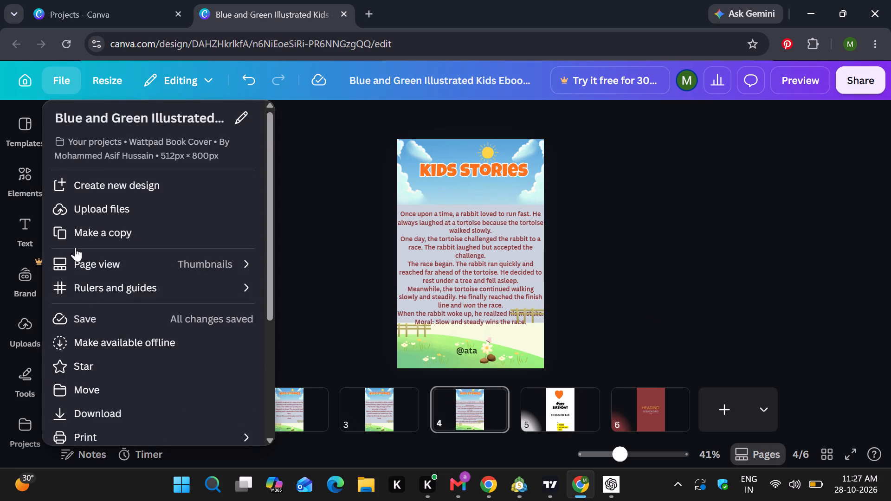
{"action": "left_click", "coordinate": [94, 314]}
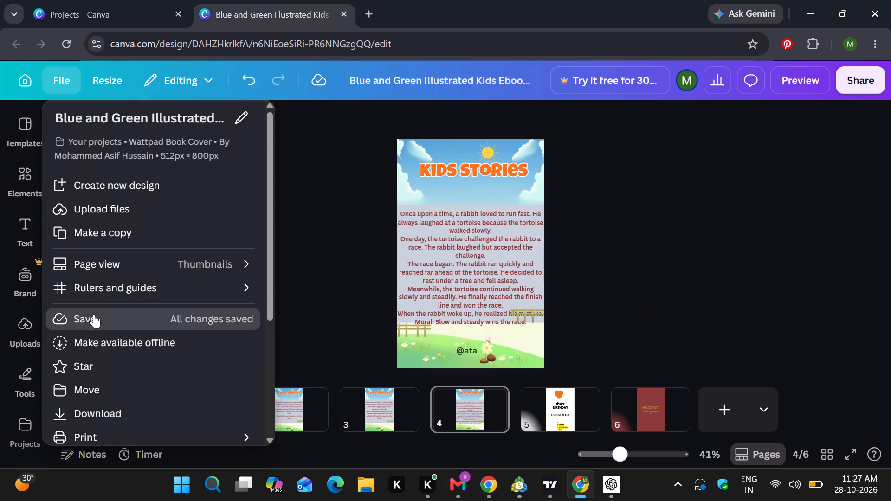
{"action": "left_click", "coordinate": [355, 232]}
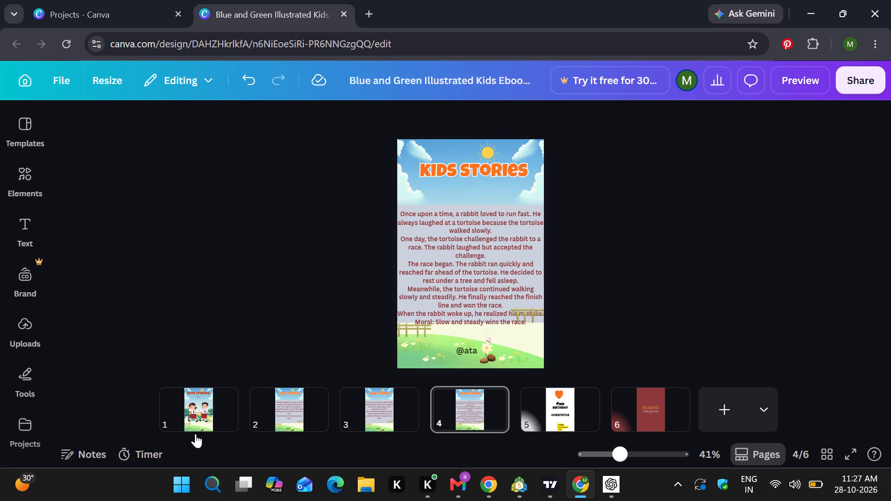
Review the ebook pages from the cover through page 4, checking how each story fits its page.
{"action": "left_click", "coordinate": [201, 422]}
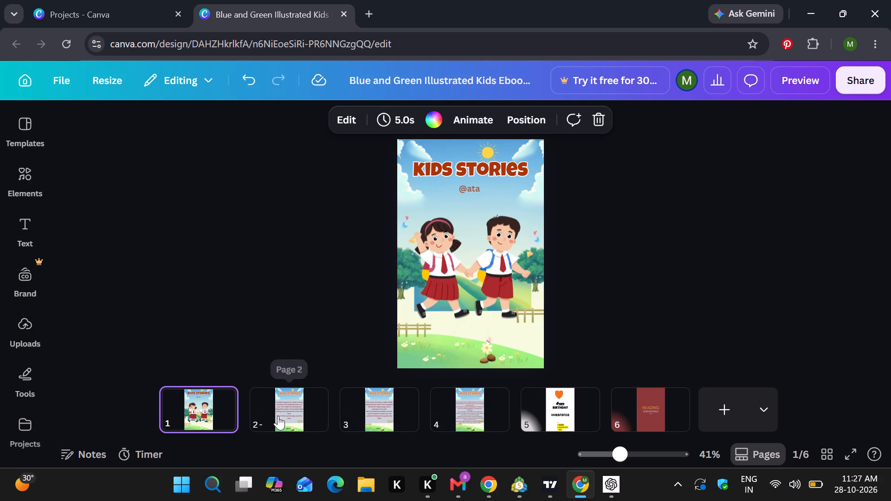
{"action": "left_click", "coordinate": [279, 416]}
{"action": "left_click", "coordinate": [355, 427]}
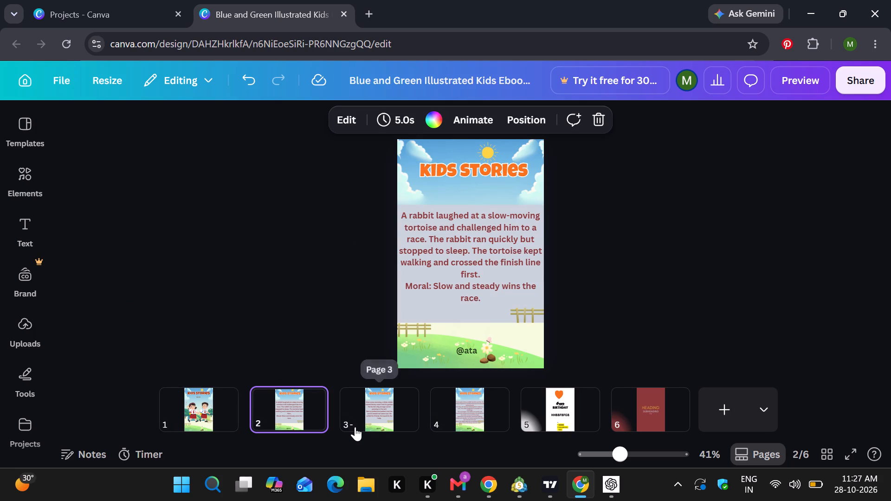
{"action": "left_click", "coordinate": [462, 418]}
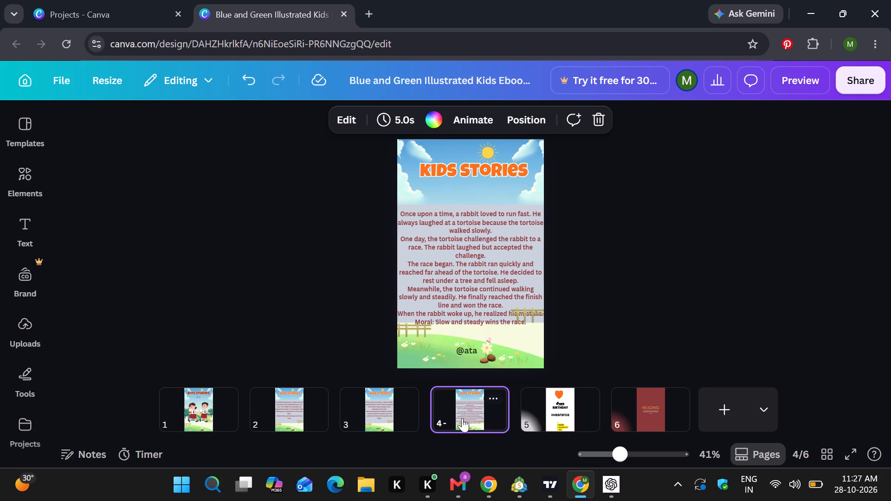
{"action": "left_click", "coordinate": [205, 402]}
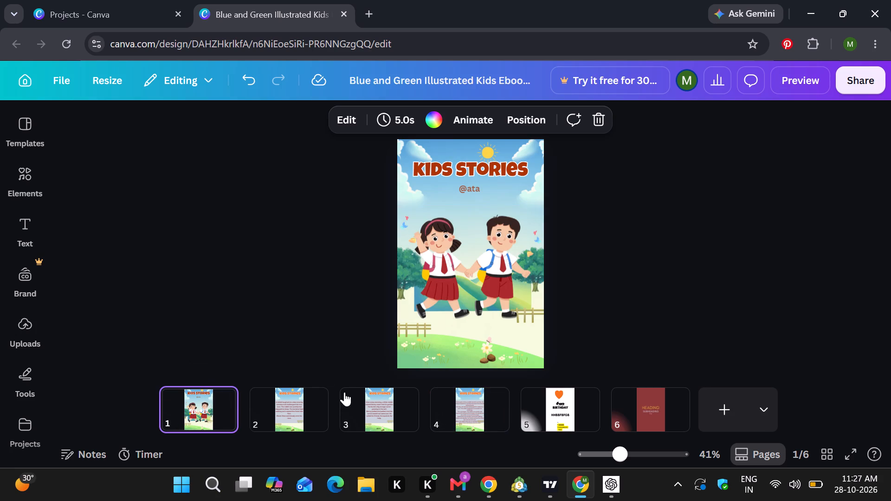
{"action": "left_click", "coordinate": [308, 399]}
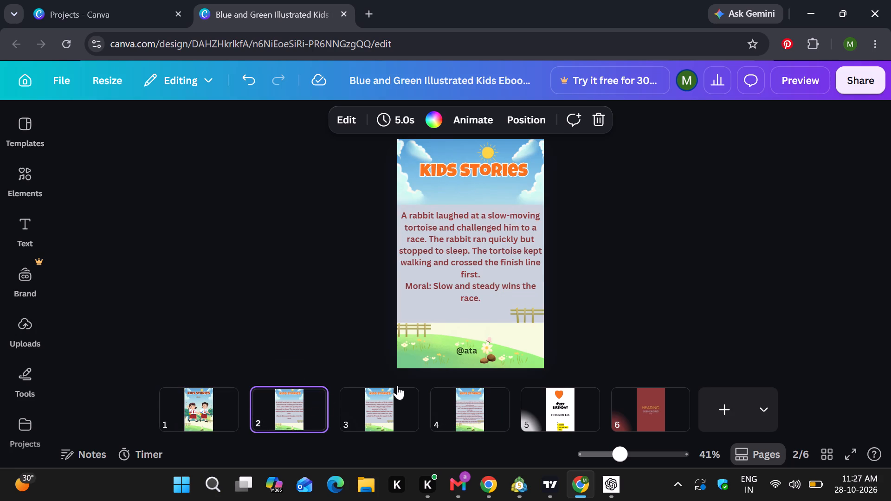
{"action": "left_click", "coordinate": [378, 399]}
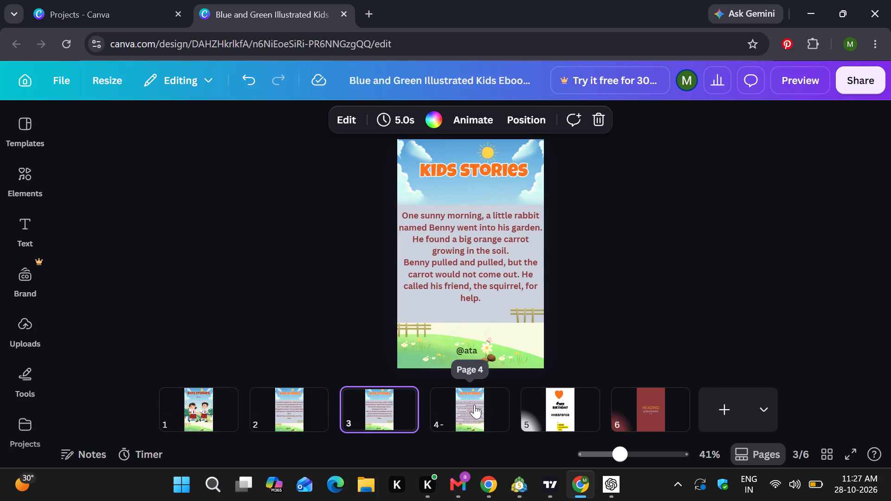
{"action": "left_click", "coordinate": [474, 405]}
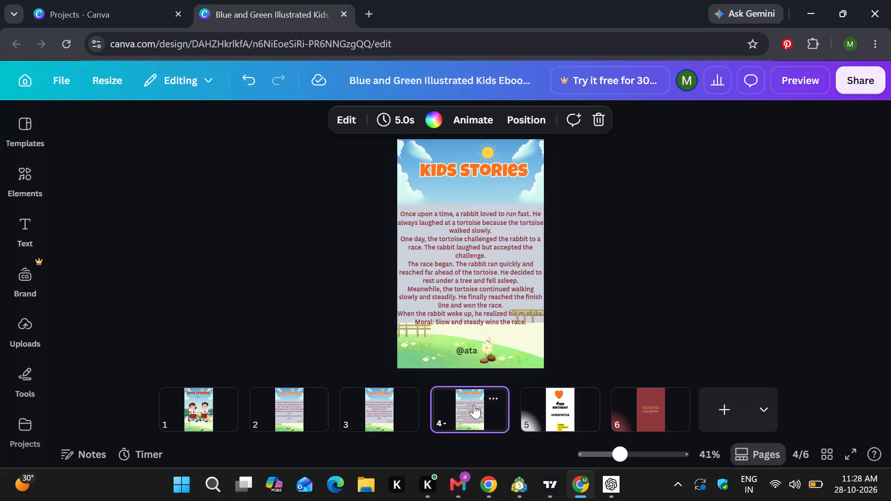
Browse the available text options for page 4, down past the default text styles to the dynamic text.
{"action": "left_click", "coordinate": [36, 215]}
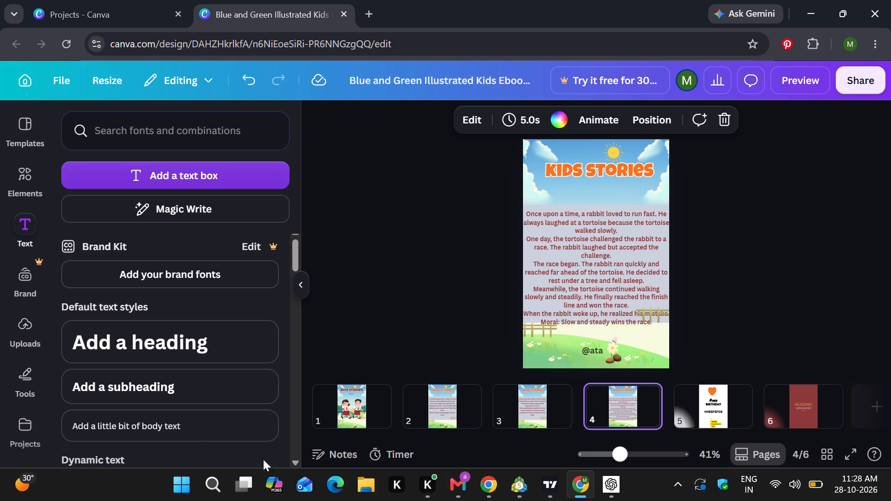
{"action": "left_click", "coordinate": [294, 458]}
{"action": "left_click", "coordinate": [294, 458]}
{"action": "triple_click", "coordinate": [294, 458]}
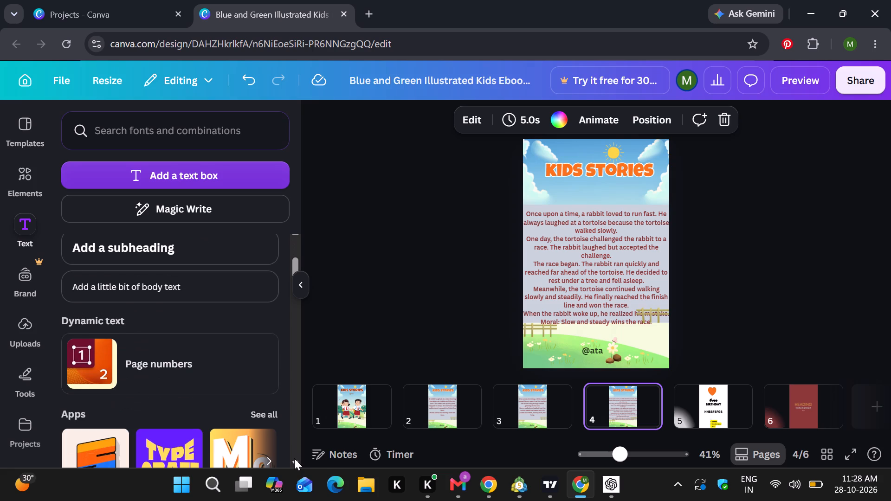
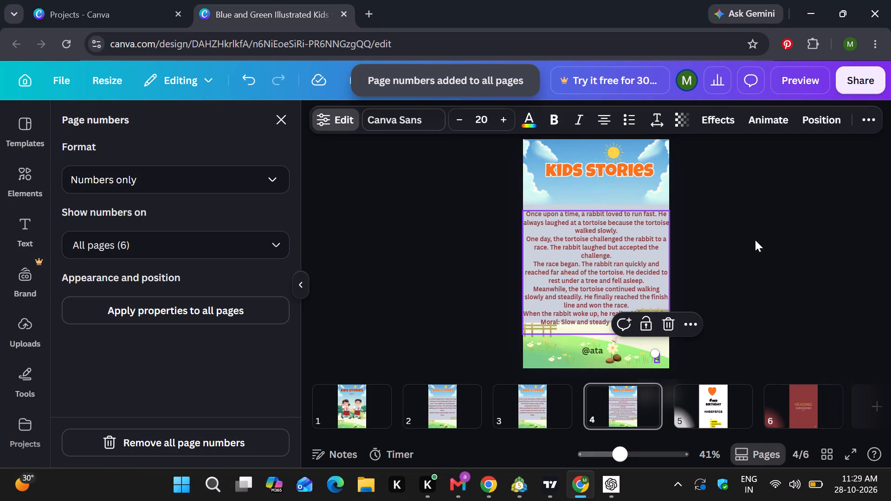
Deselect the page number on page 4 and check the page numbering on pages 3 and 2.
{"action": "left_click", "coordinate": [781, 265]}
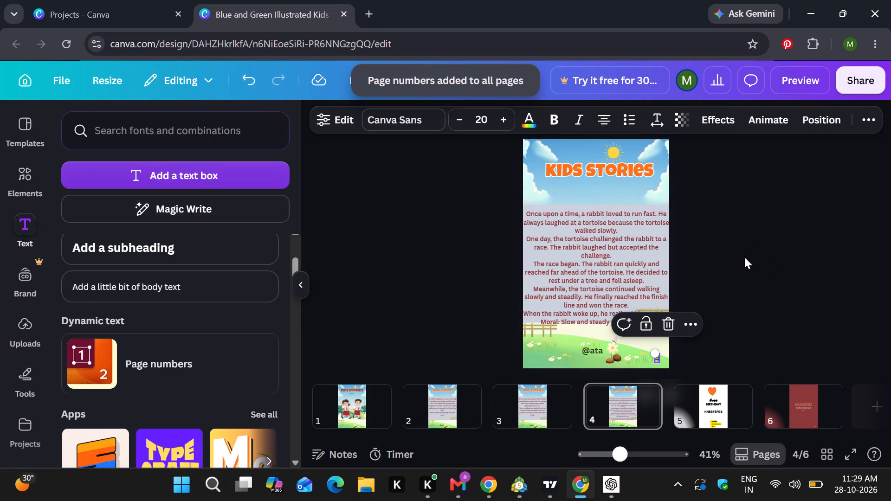
{"action": "double_click", "coordinate": [744, 257]}
{"action": "left_click", "coordinate": [540, 402]}
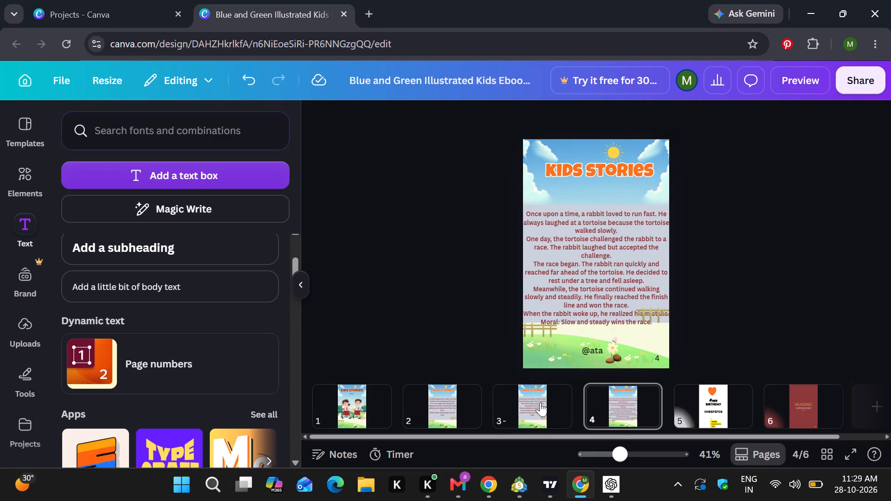
{"action": "left_click", "coordinate": [456, 403]}
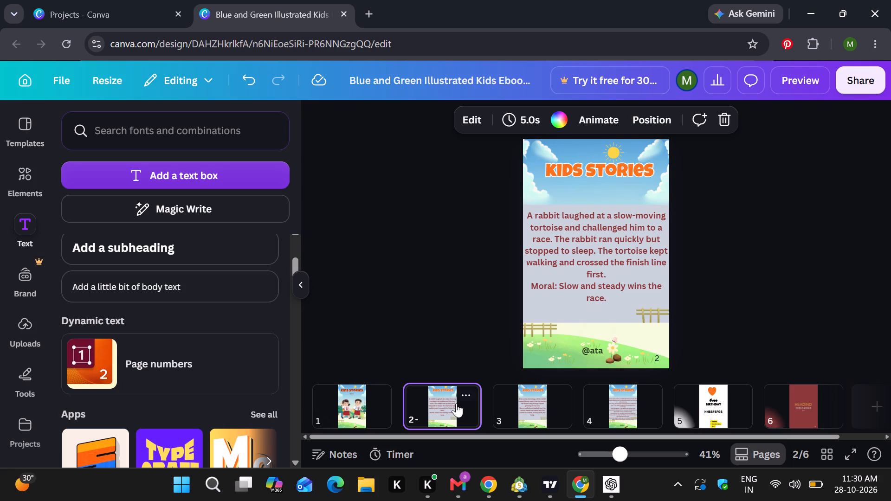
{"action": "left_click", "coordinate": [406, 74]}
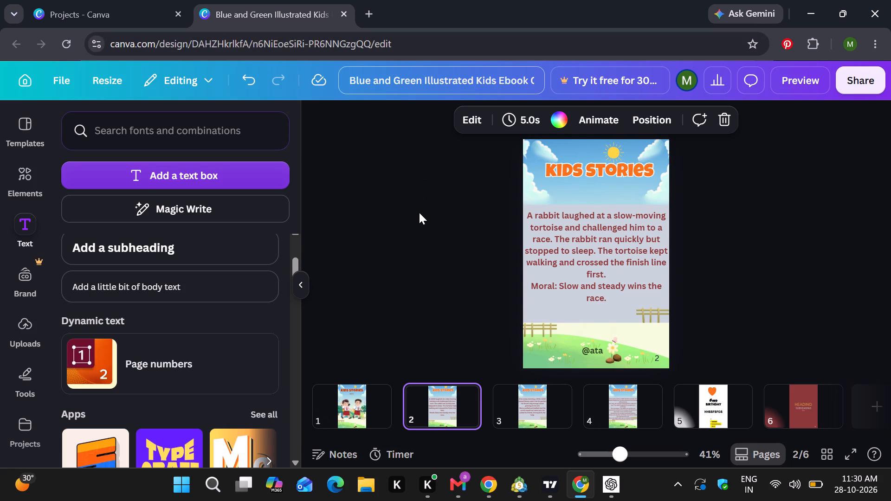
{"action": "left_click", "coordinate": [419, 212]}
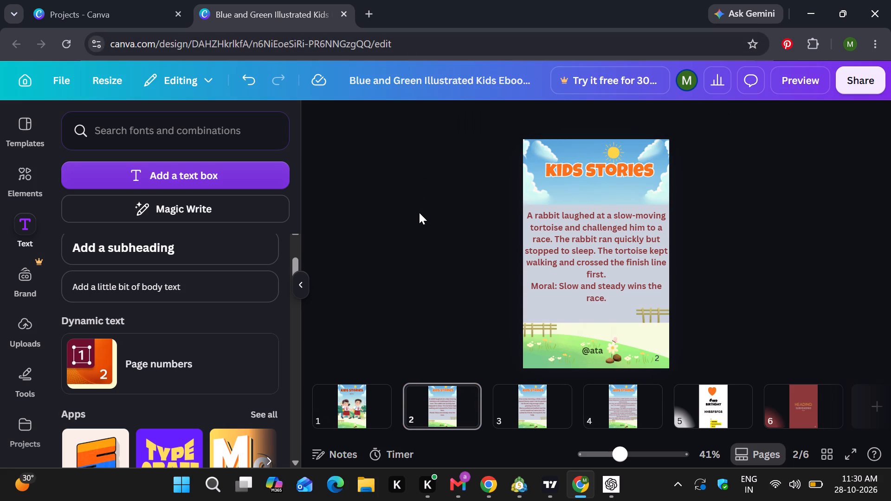
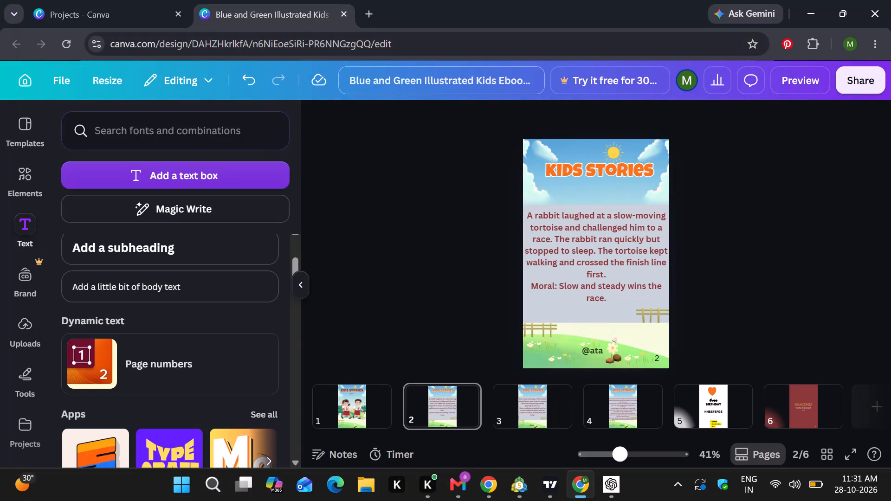
Rename the design as "kids stories", replacing its whole existing title.
{"action": "double_click", "coordinate": [426, 79]}
{"action": "triple_click", "coordinate": [426, 79]}
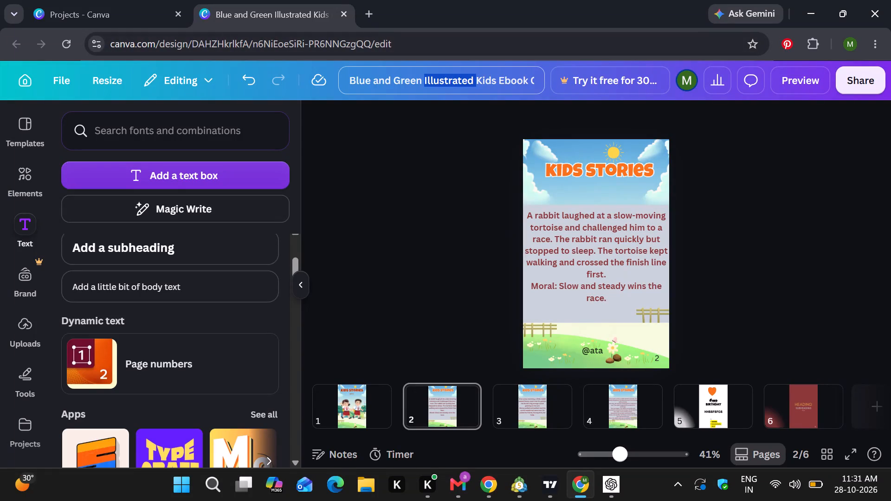
{"action": "triple_click", "coordinate": [426, 79]}
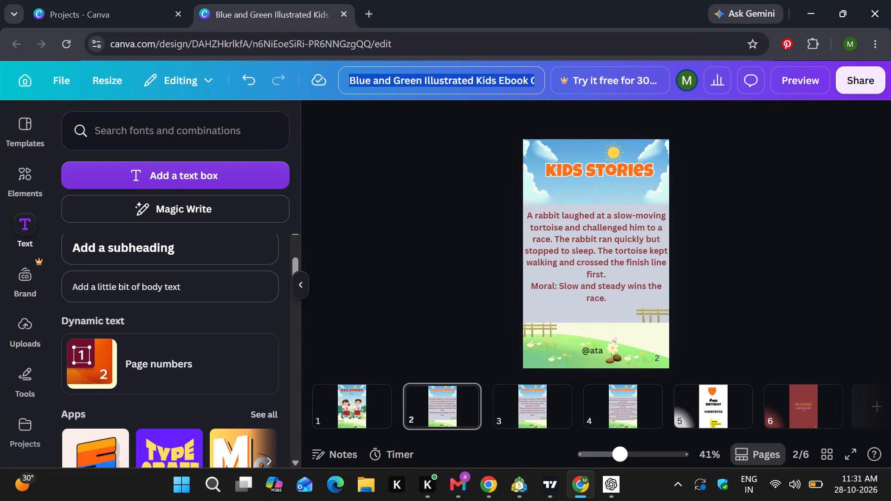
{"action": "type", "text": "kids"}
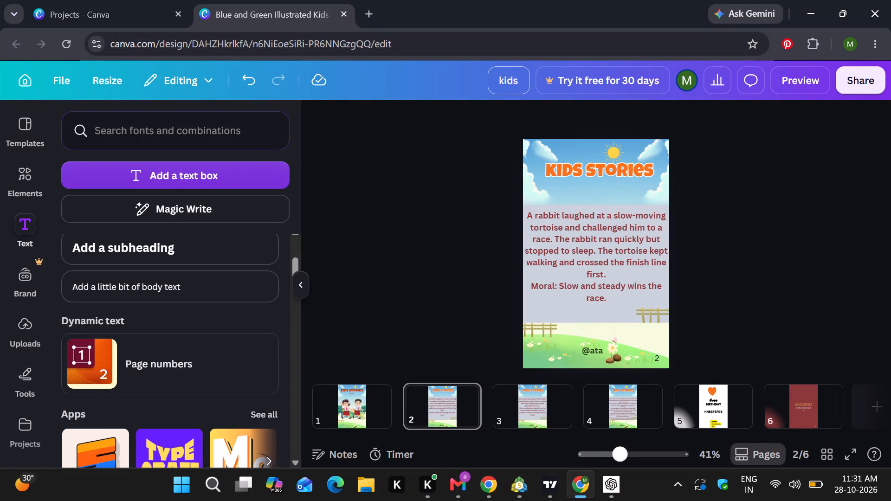
{"action": "key", "text": "space"}
{"action": "type", "text": "stories"}
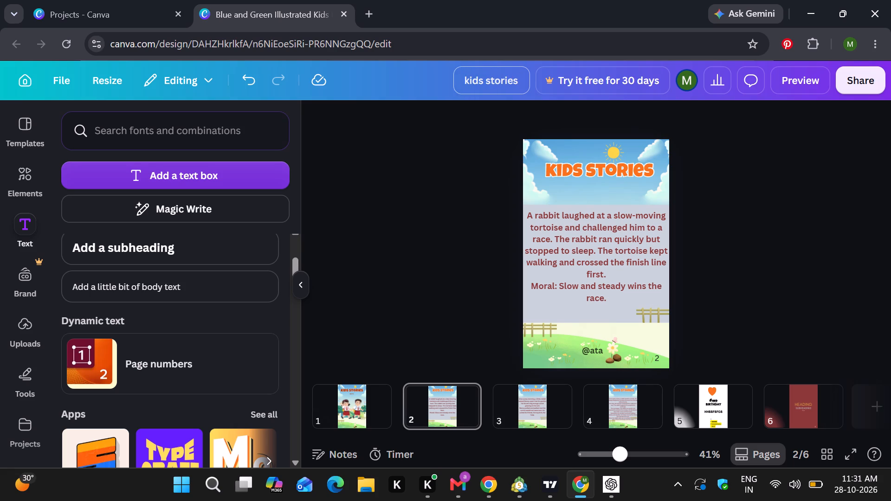
Download the kids stories design as a PDF, keeping the Digital preset.
{"action": "left_click", "coordinate": [857, 76]}
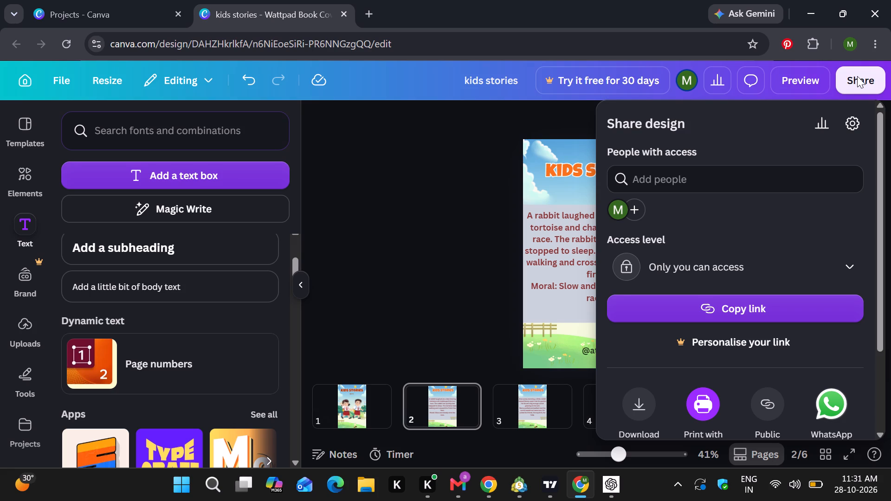
{"action": "left_click", "coordinate": [785, 266]}
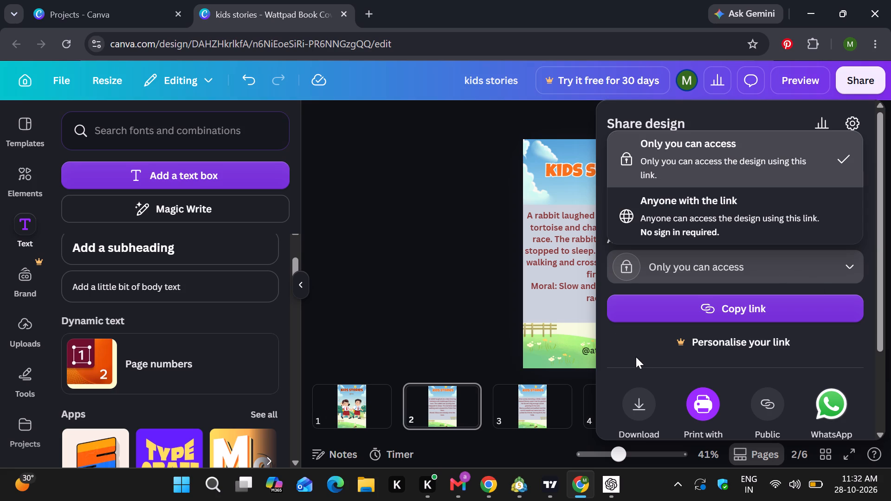
{"action": "left_click", "coordinate": [639, 373]}
{"action": "key", "text": "Down"}
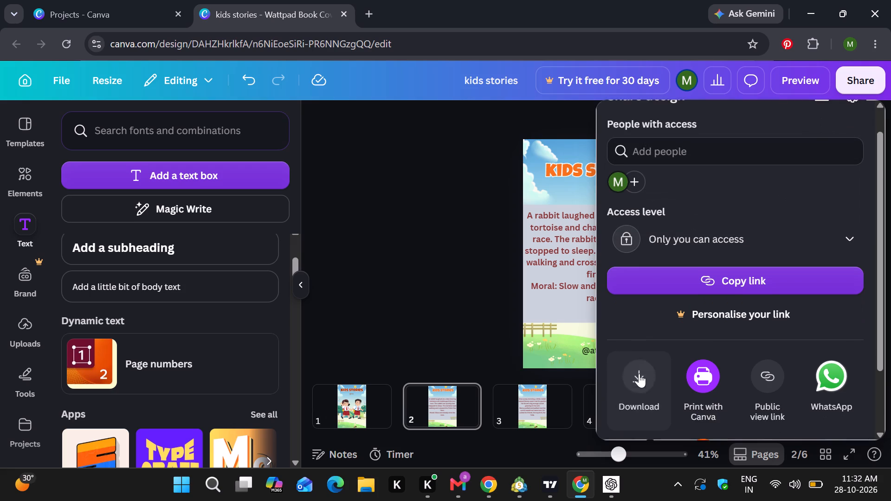
{"action": "key", "text": "Down"}
{"action": "key", "text": "Down"}
{"action": "left_click", "coordinate": [646, 321]}
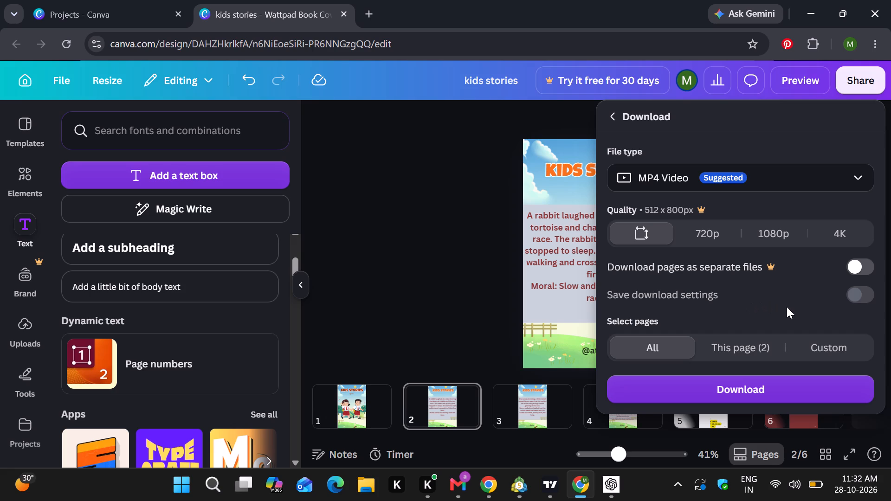
{"action": "key", "text": "Down"}
{"action": "key", "text": "Down"}
{"action": "key", "text": "Down"}
{"action": "key", "text": "Up"}
{"action": "key", "text": "Up"}
{"action": "key", "text": "Up"}
{"action": "left_click", "coordinate": [839, 177]}
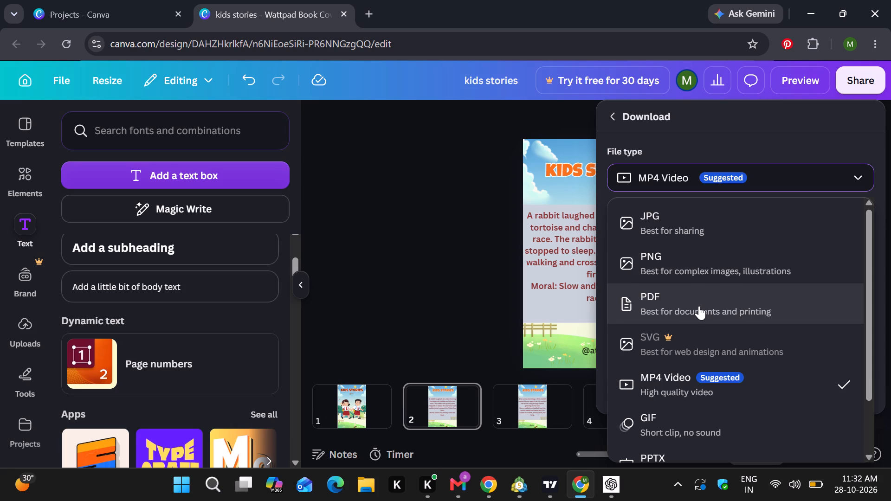
{"action": "left_click", "coordinate": [699, 306]}
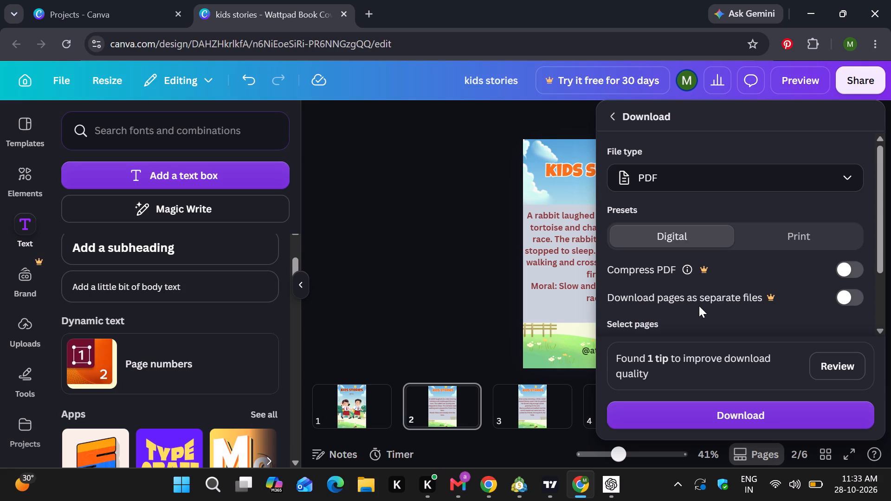
{"action": "left_click", "coordinate": [781, 415]}
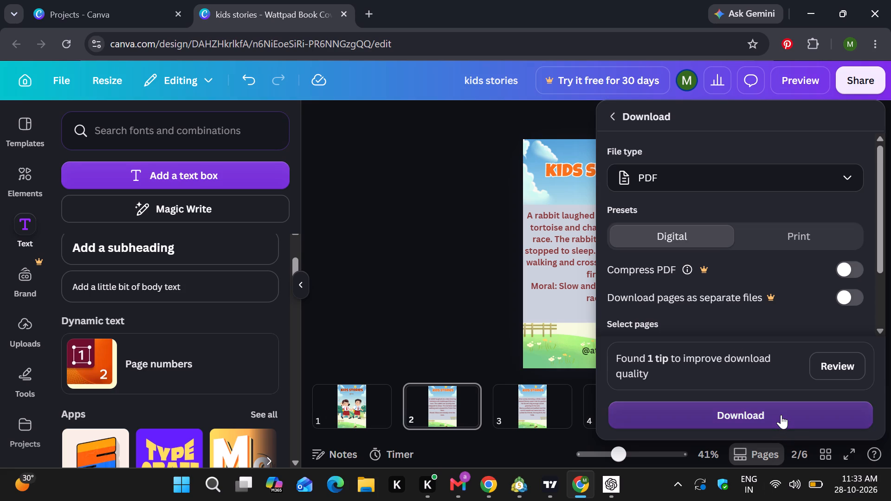
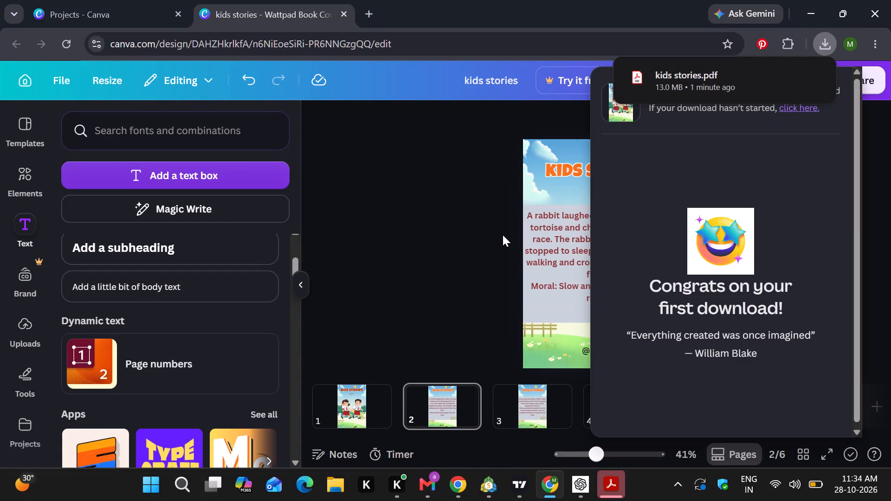
Go to page 1, the Kids Stories cover, and select its artwork.
{"action": "left_click", "coordinate": [503, 235]}
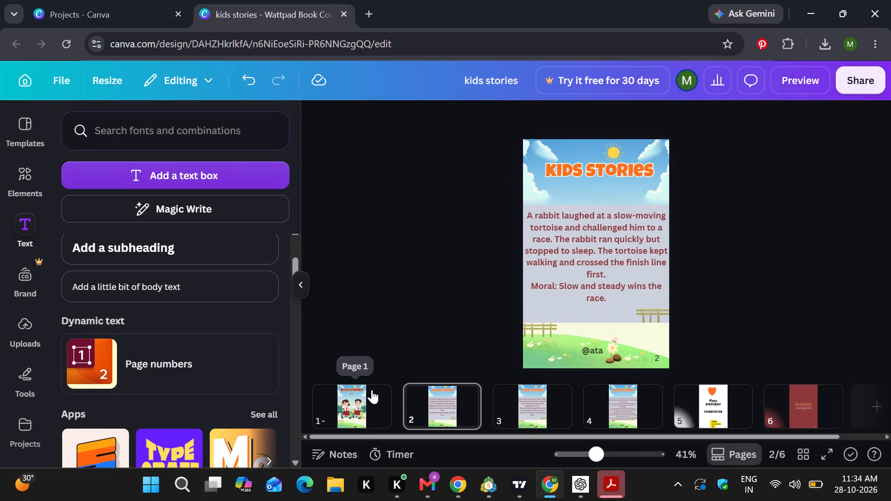
{"action": "left_click", "coordinate": [372, 390]}
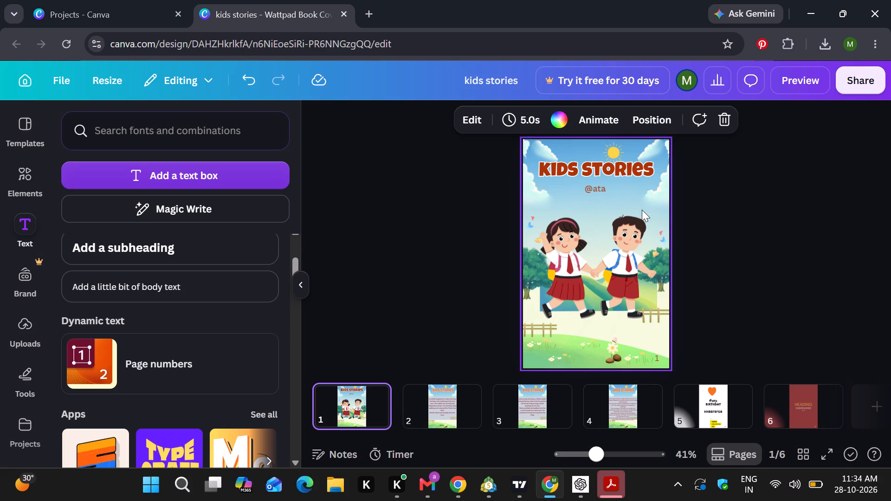
{"action": "left_click", "coordinate": [620, 213]}
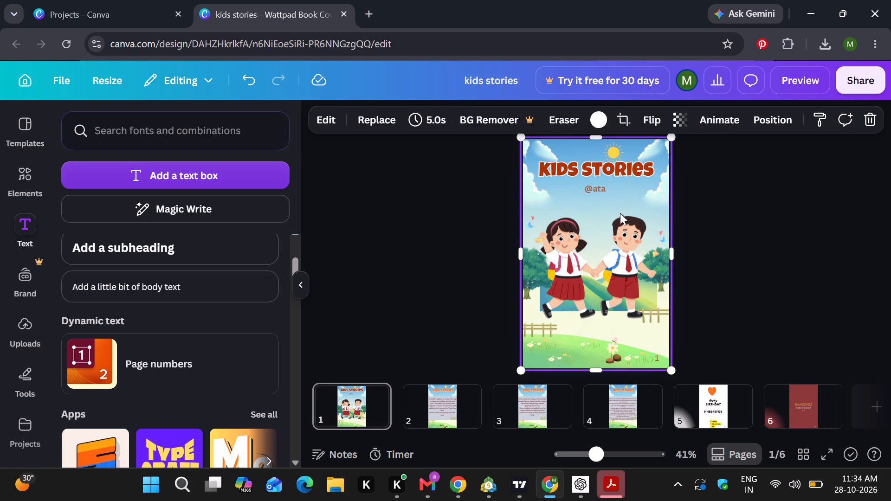
Look through the sharing options available for the kids stories design.
{"action": "left_click", "coordinate": [852, 65]}
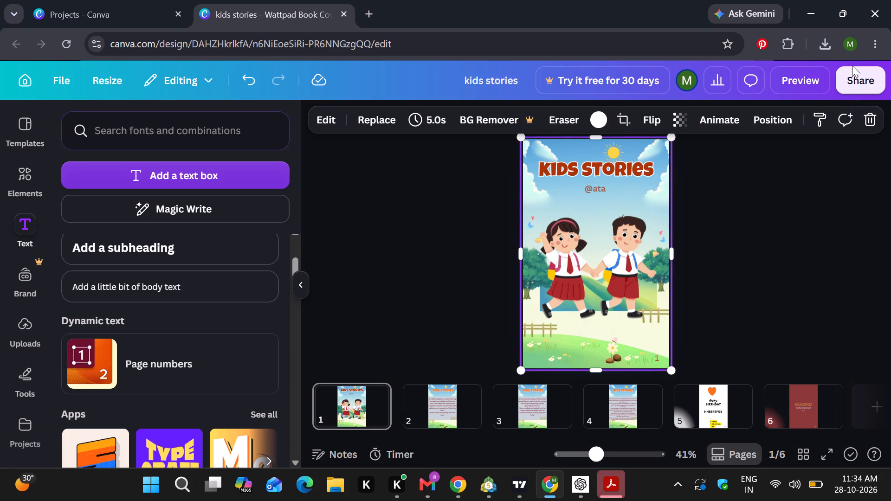
{"action": "left_click", "coordinate": [860, 75]}
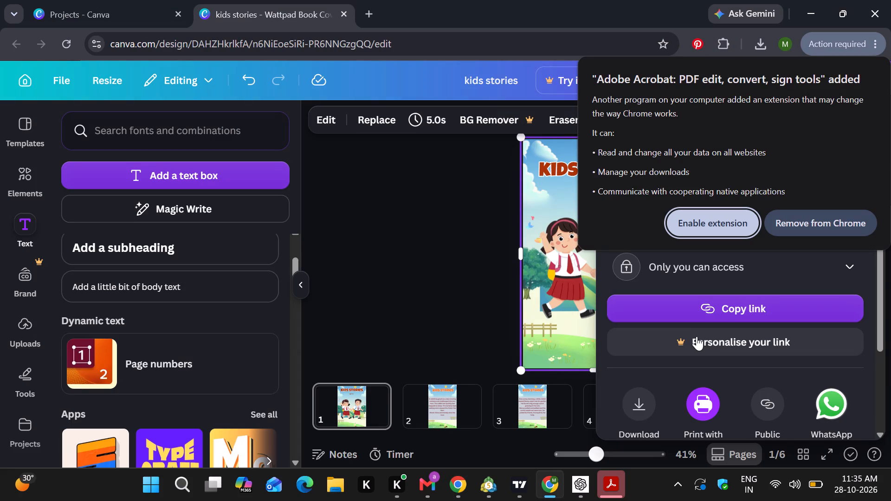
{"action": "left_click", "coordinate": [446, 215]}
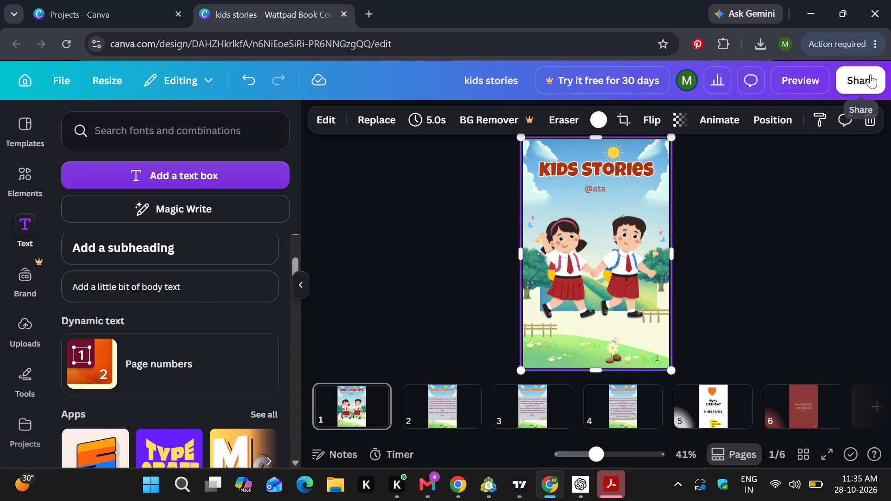
{"action": "left_click", "coordinate": [870, 74]}
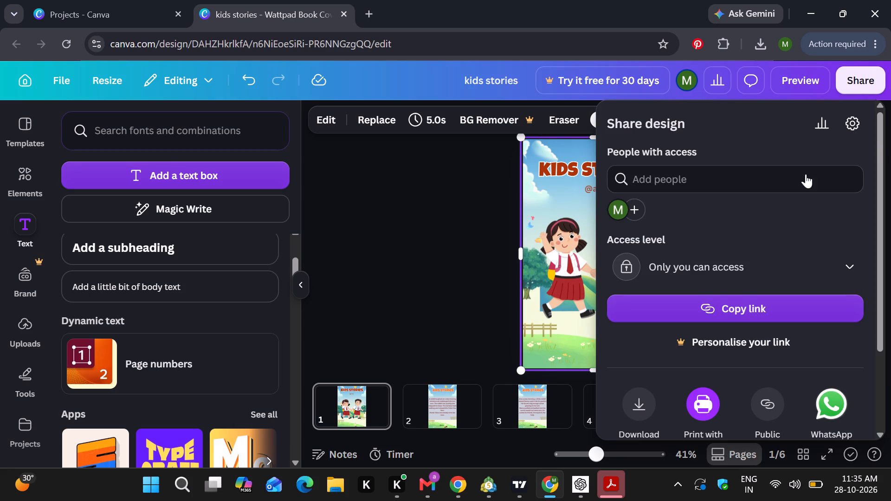
{"action": "key", "text": "Down"}
{"action": "key", "text": "Down"}
{"action": "key", "text": "Down"}
{"action": "key", "text": "Down"}
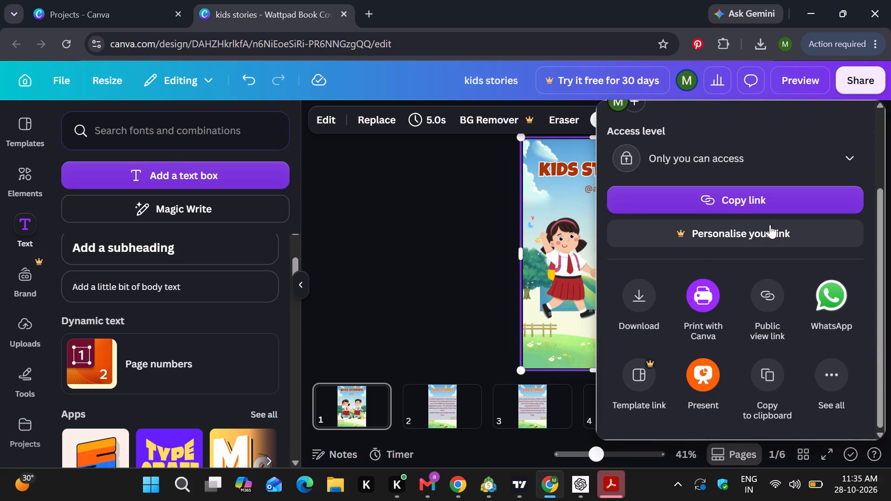
{"action": "key", "text": "Down"}
{"action": "key", "text": "Down"}
{"action": "key", "text": "Down"}
{"action": "key", "text": "Down"}
{"action": "key", "text": "Down"}
{"action": "key", "text": "Down"}
{"action": "key", "text": "Down"}
{"action": "key", "text": "Up"}
{"action": "key", "text": "Up"}
{"action": "key", "text": "Up"}
{"action": "key", "text": "Up"}
{"action": "key", "text": "Up"}
{"action": "key", "text": "Up"}
{"action": "key", "text": "Up"}
{"action": "key", "text": "Up"}
{"action": "key", "text": "Up"}
{"action": "key", "text": "Up"}
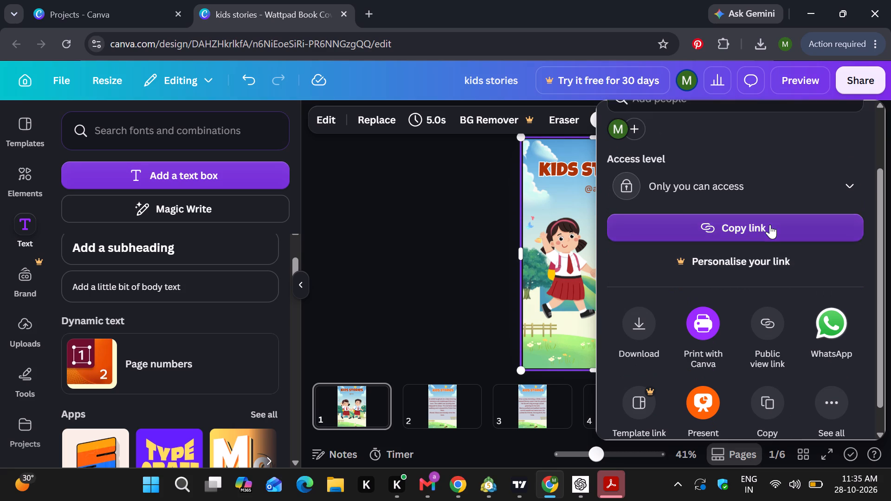
{"action": "key", "text": "Up"}
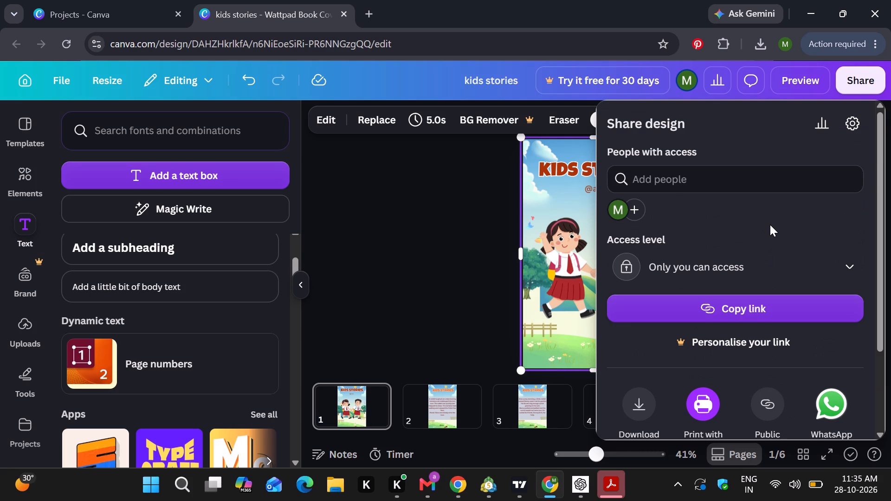
{"action": "key", "text": "Up"}
{"action": "key", "text": "Up"}
{"action": "key", "text": "Up"}
{"action": "key", "text": "Up"}
{"action": "key", "text": "Up"}
{"action": "key", "text": "Up"}
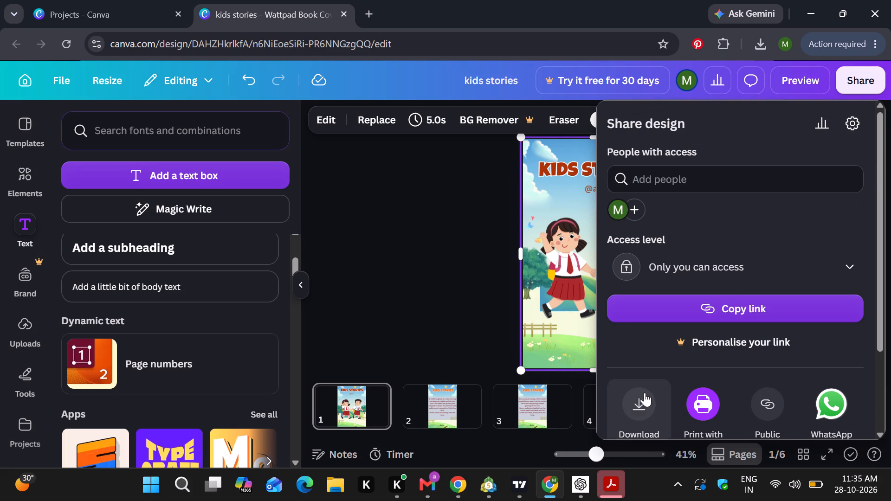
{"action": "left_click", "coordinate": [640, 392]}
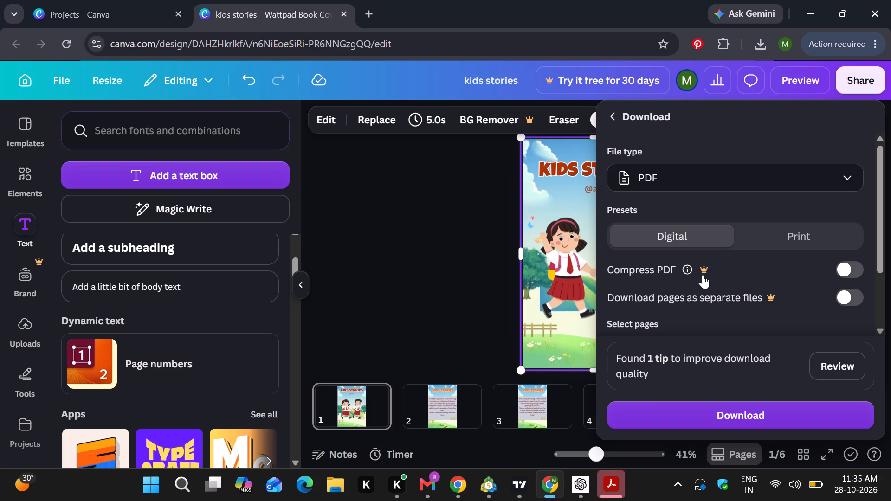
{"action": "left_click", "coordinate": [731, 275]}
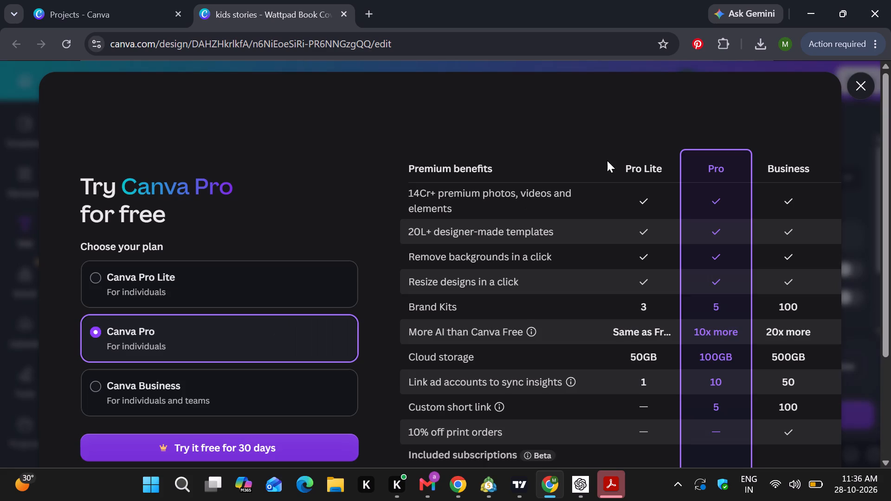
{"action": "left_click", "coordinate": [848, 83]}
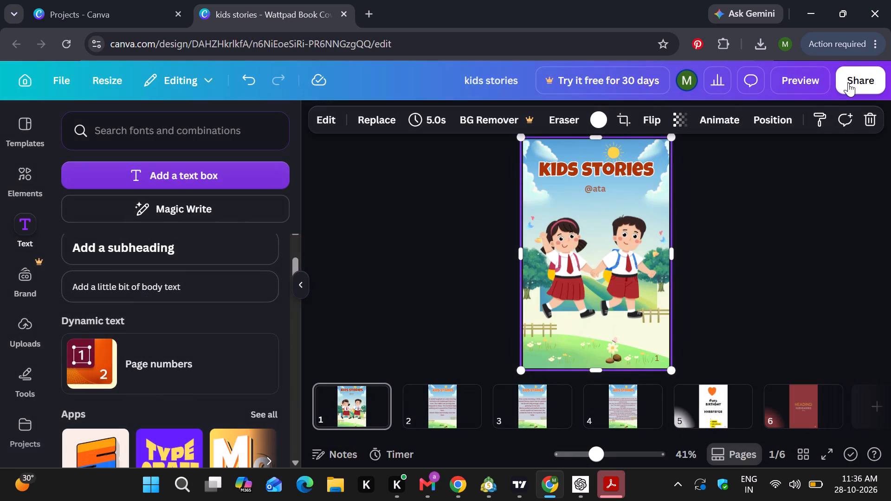
Set the file type to PNG in the design's download settings.
{"action": "left_click", "coordinate": [852, 73]}
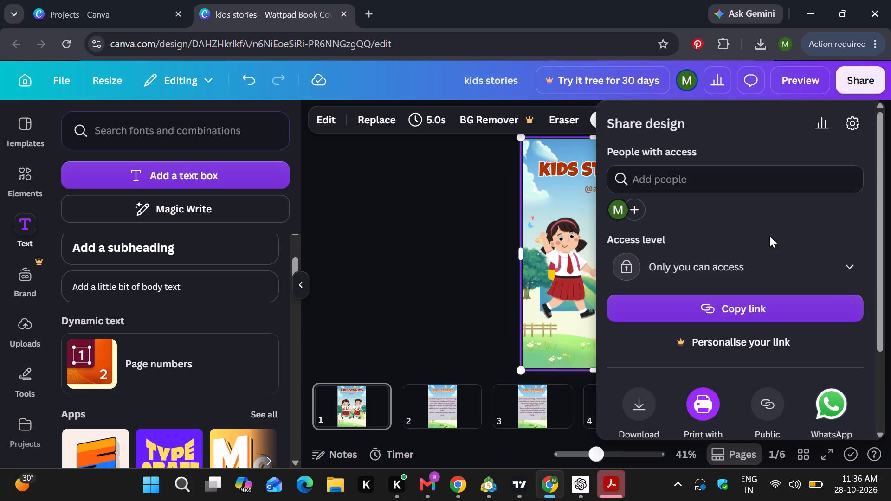
{"action": "left_click", "coordinate": [647, 410]}
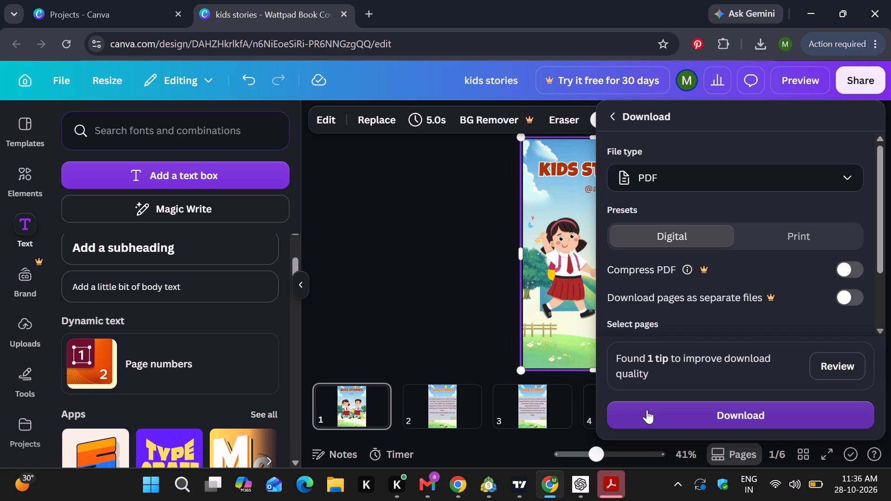
{"action": "left_click", "coordinate": [666, 181]}
{"action": "left_click", "coordinate": [657, 263]}
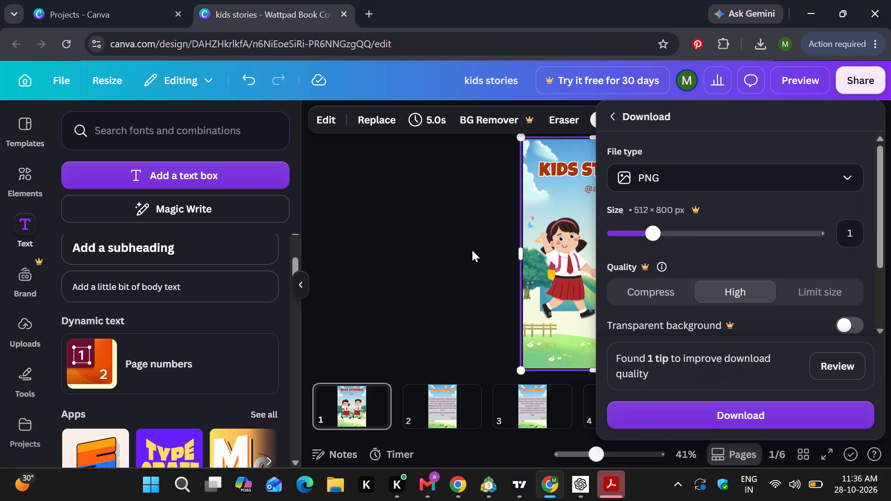
{"action": "left_click", "coordinate": [407, 226]}
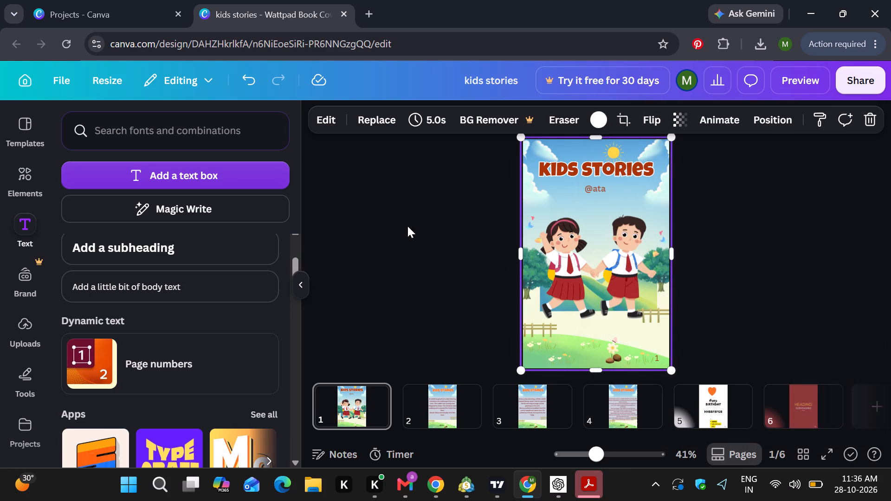
{"action": "key", "text": "Down"}
{"action": "key", "text": "Down"}
{"action": "key", "text": "Down"}
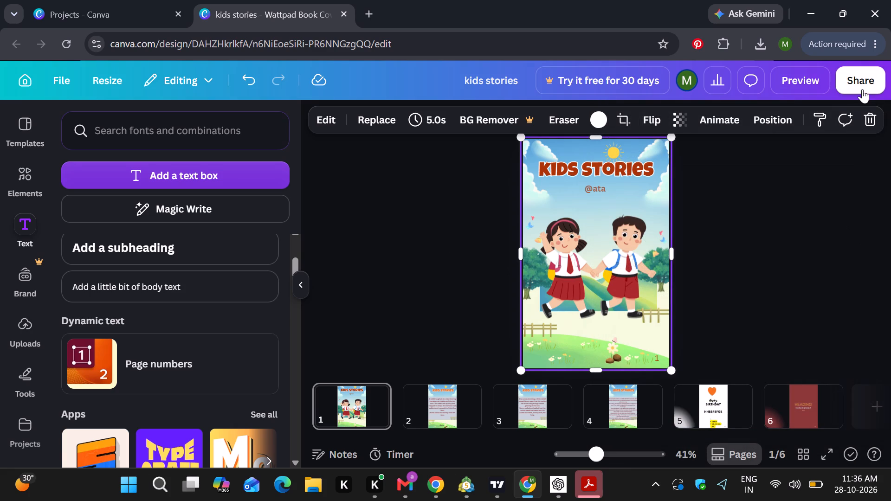
Download only the cover, page 1, as a PNG image at high quality.
{"action": "left_click", "coordinate": [862, 89]}
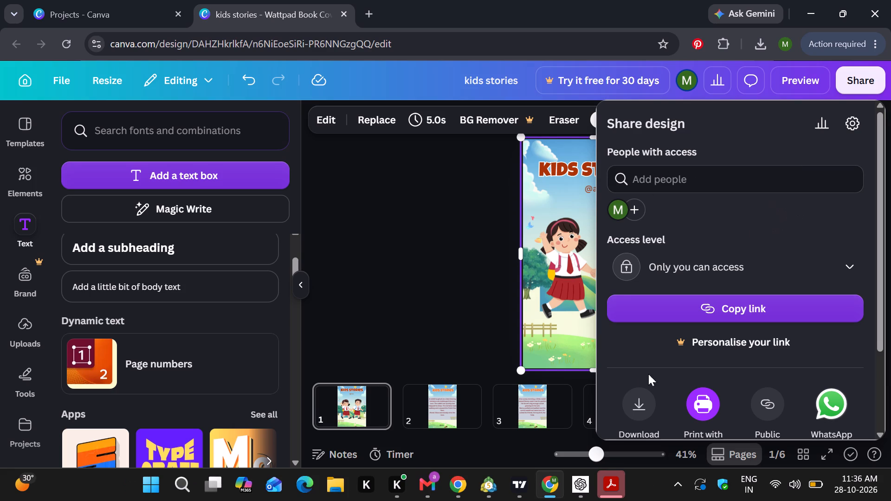
{"action": "left_click", "coordinate": [633, 401]}
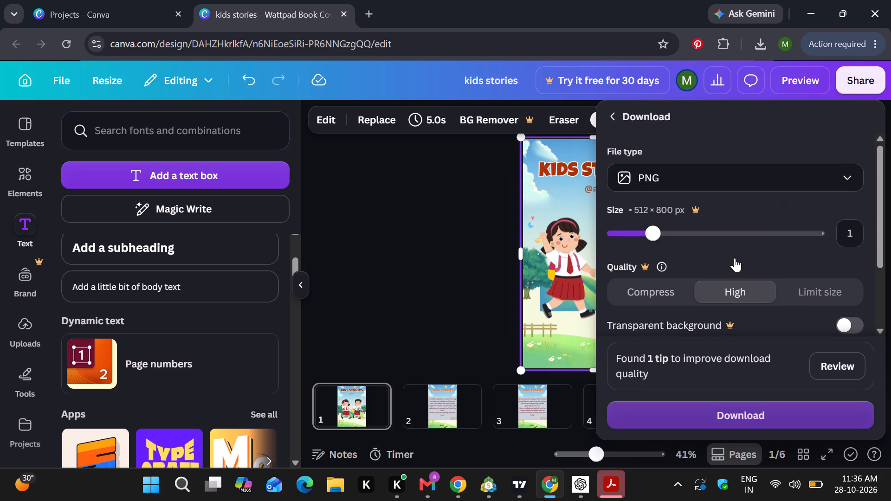
{"action": "key", "text": "Down"}
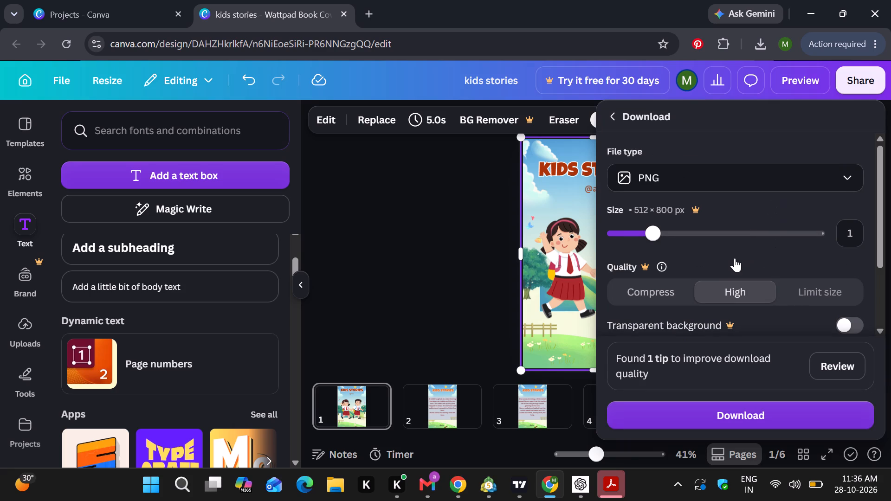
{"action": "key", "text": "Down"}
{"action": "key", "text": "Down"}
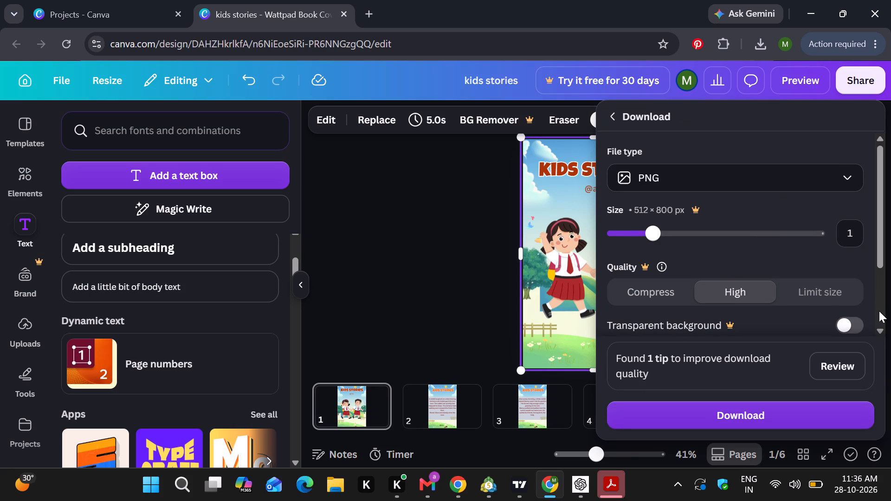
{"action": "left_click", "coordinate": [879, 311]}
{"action": "left_click", "coordinate": [879, 311]}
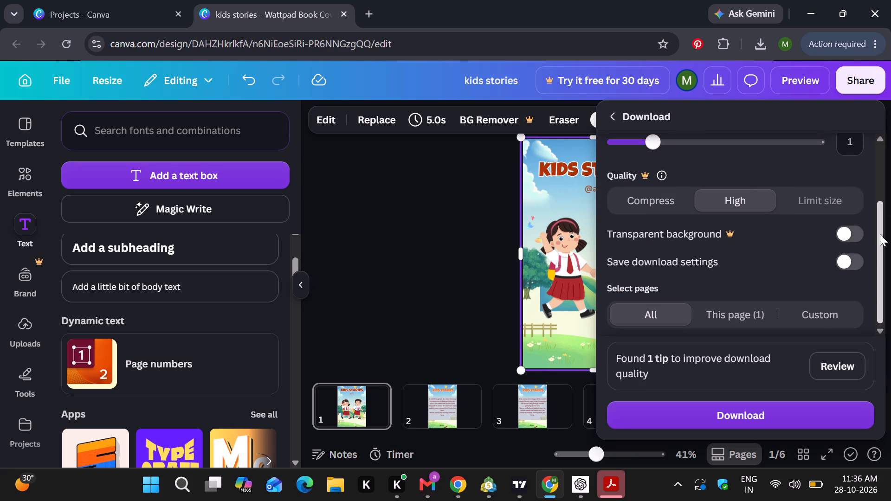
{"action": "double_click", "coordinate": [881, 151]}
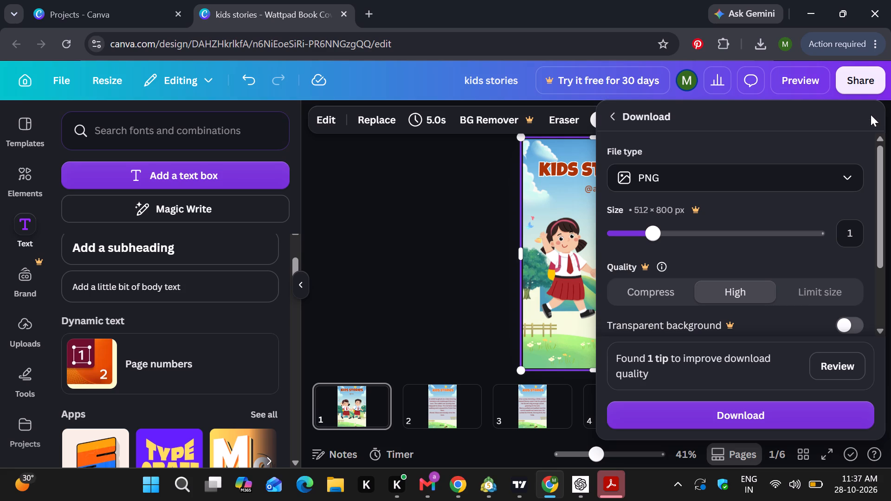
{"action": "left_click", "coordinate": [879, 317]}
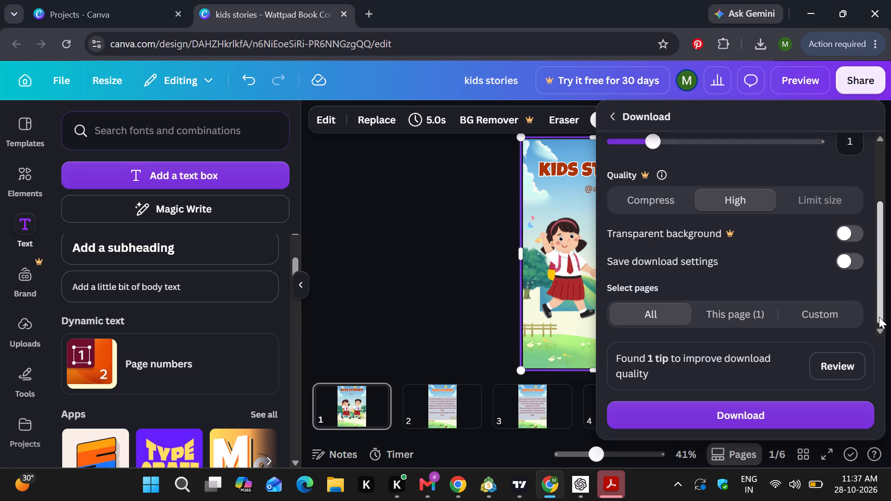
{"action": "left_click", "coordinate": [879, 317]}
{"action": "left_click", "coordinate": [756, 318]}
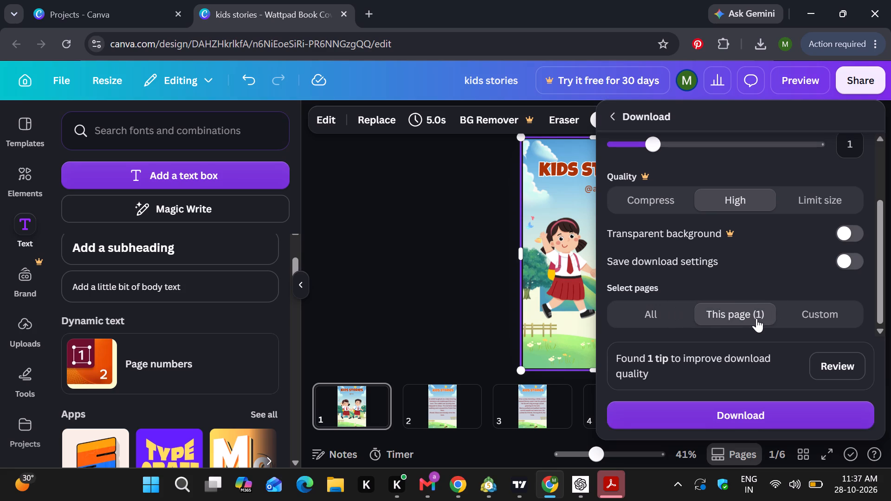
{"action": "left_click", "coordinate": [732, 410]}
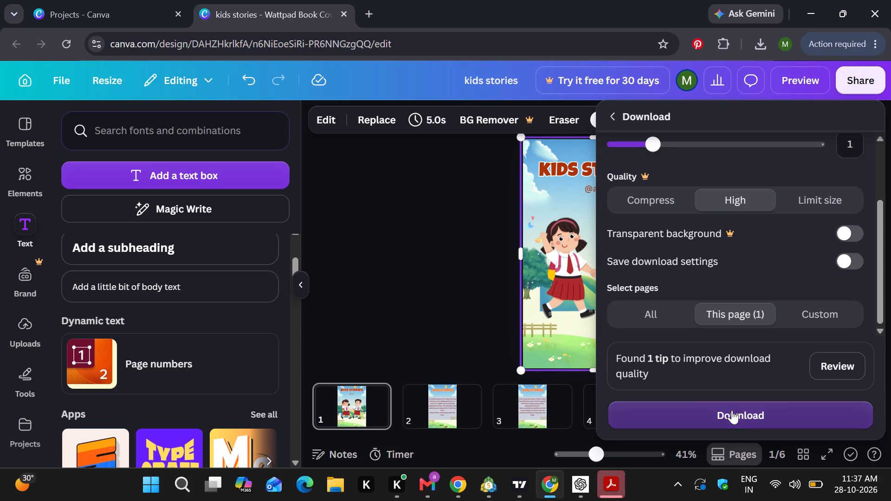
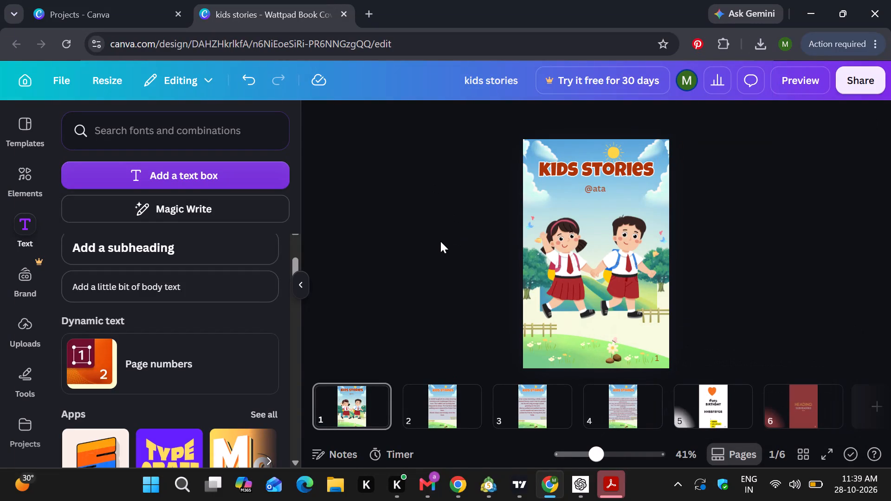
Collapse the open text options to give the Kids Stories cover the full editing workspace.
{"action": "left_click", "coordinate": [440, 241]}
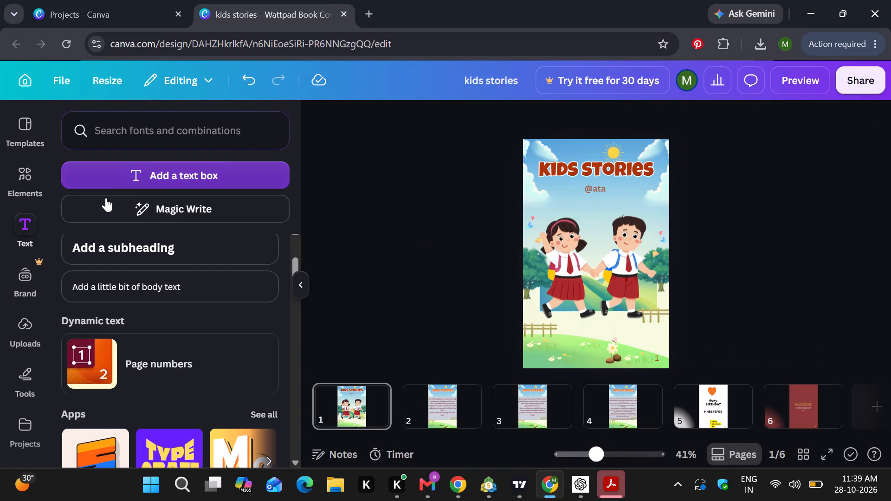
{"action": "left_click", "coordinate": [25, 225]}
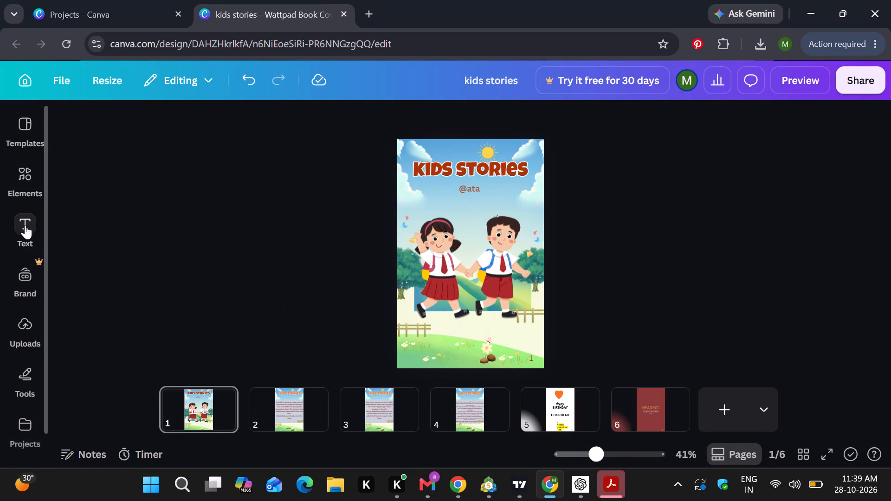
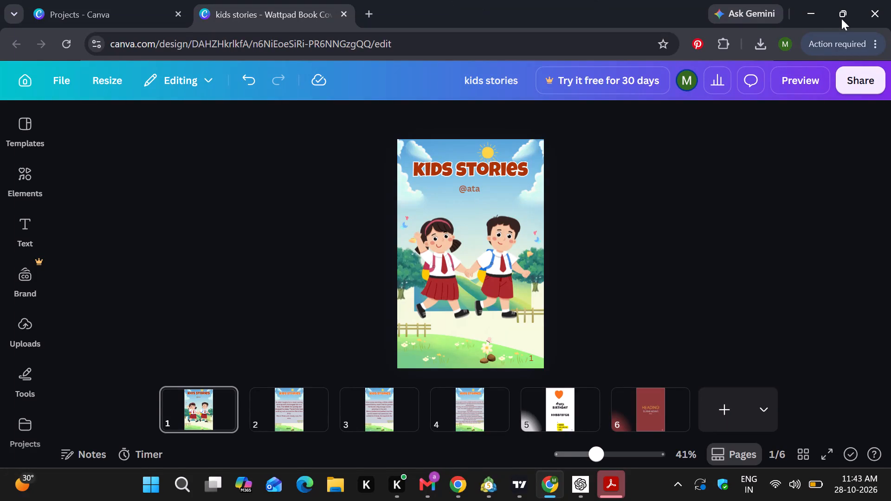
Minimize the browser window holding the kids stories design.
{"action": "left_click", "coordinate": [825, 9]}
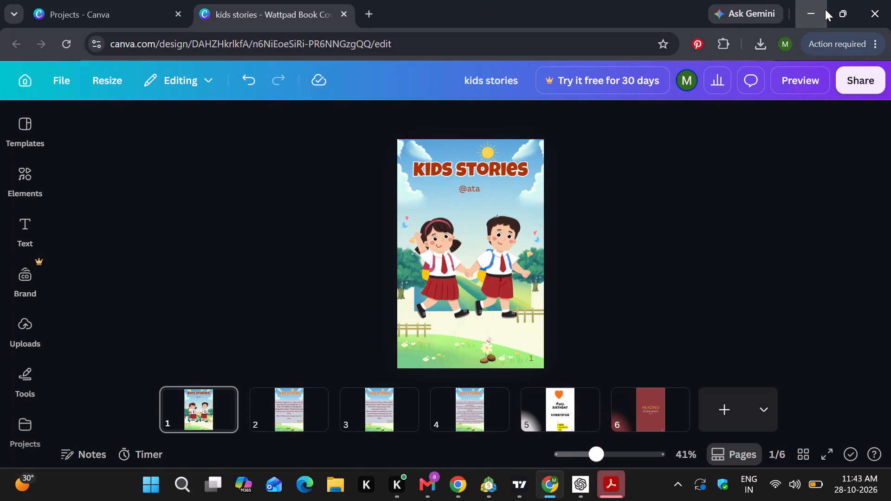
{"action": "left_click", "coordinate": [820, 13]}
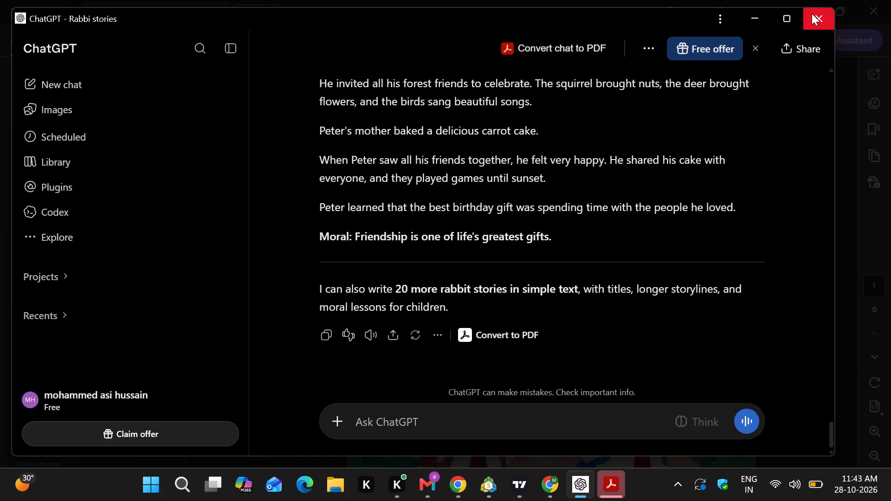
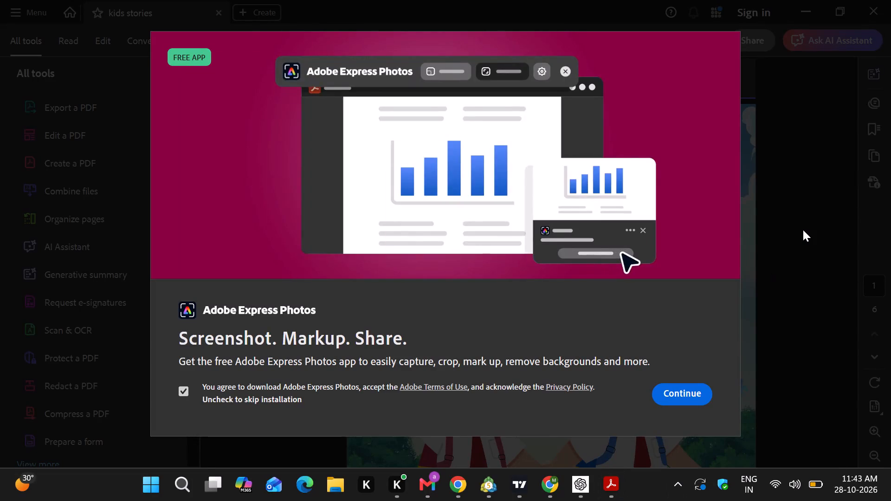
Clear the Adobe Express Photos offer covering the kids stories PDF by continuing with its download agreement checked.
{"action": "left_click", "coordinate": [803, 230]}
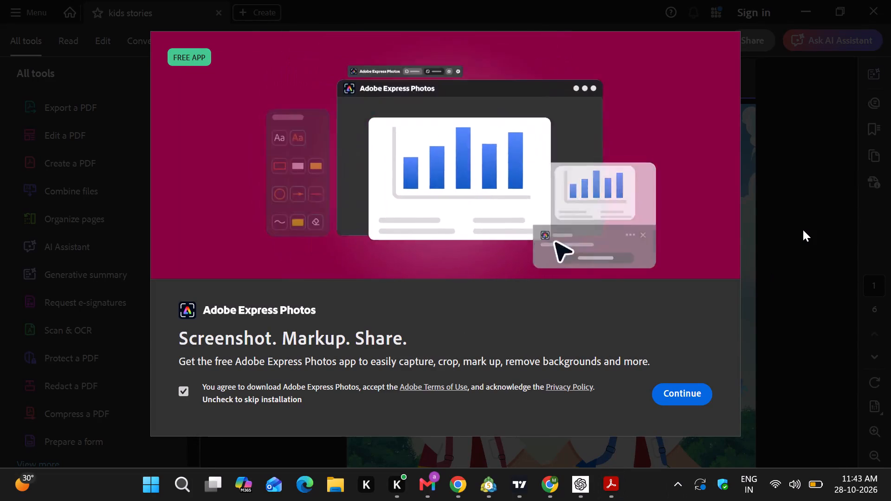
{"action": "key", "text": "Escape"}
{"action": "key", "text": "Escape"}
{"action": "key", "text": "Escape"}
{"action": "key", "text": "Escape"}
{"action": "key", "text": "Escape"}
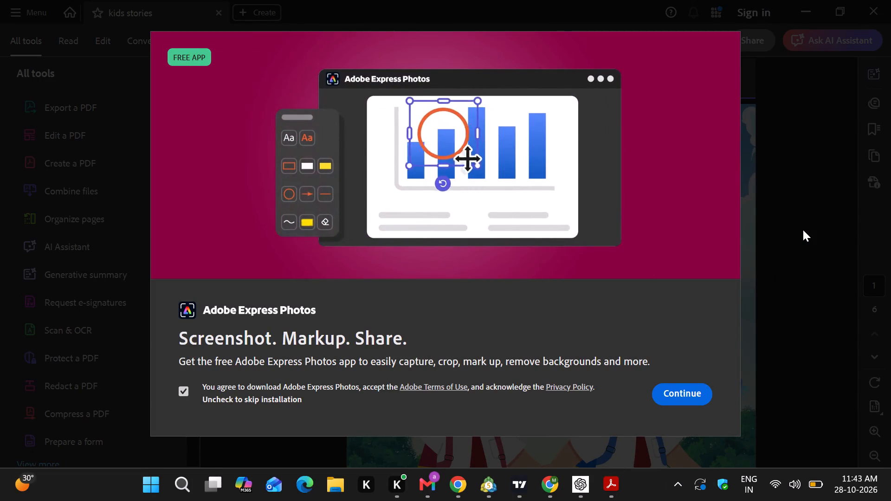
{"action": "key", "text": "Escape"}
{"action": "key", "text": "Escape"}
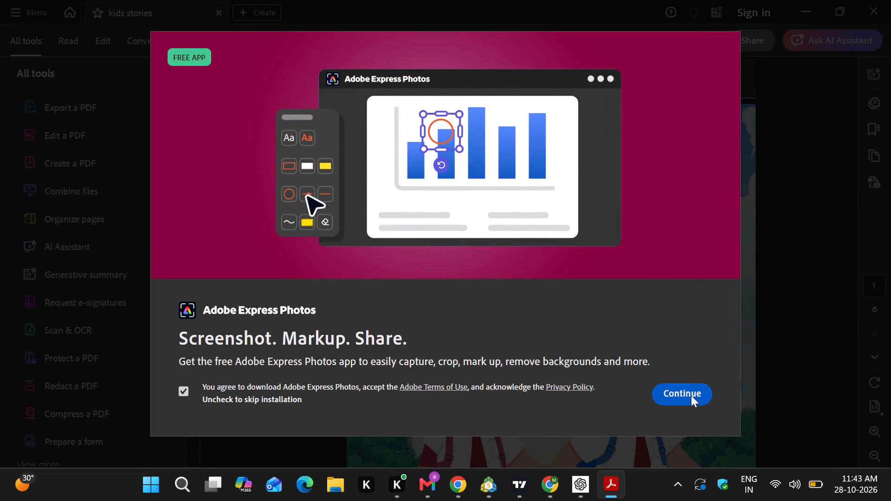
{"action": "left_click", "coordinate": [691, 395]}
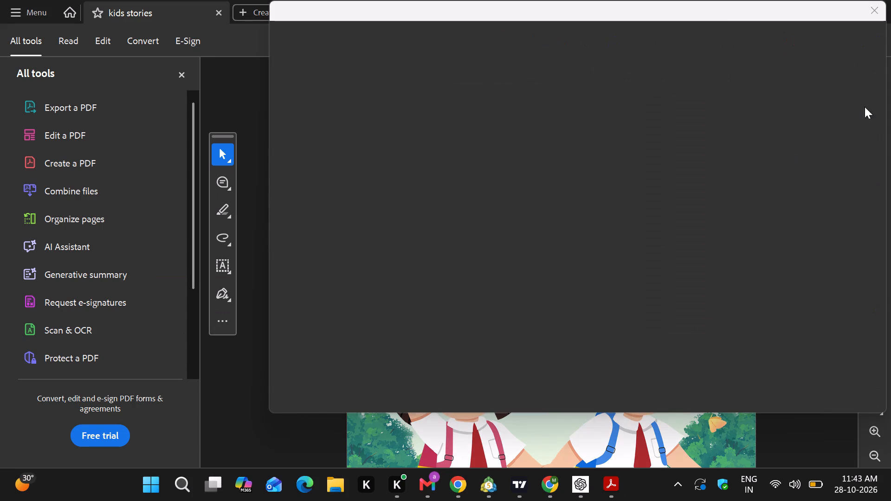
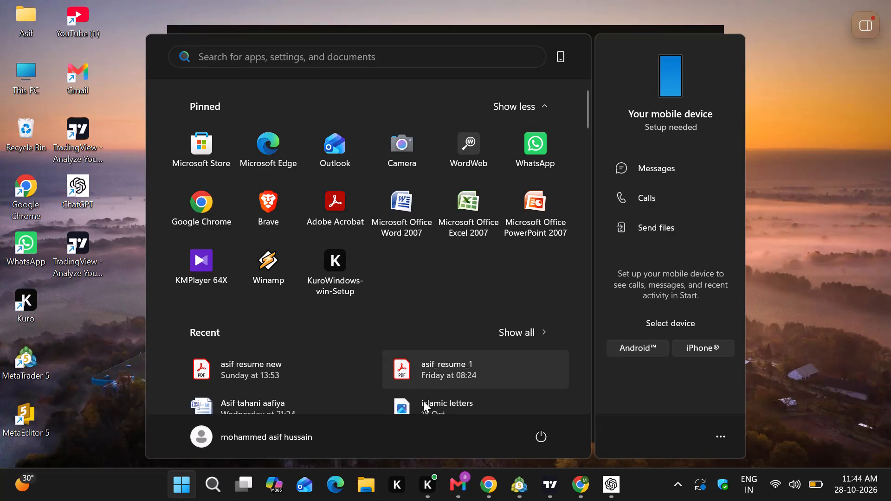
Shut down the computer.
{"action": "left_click", "coordinate": [544, 444]}
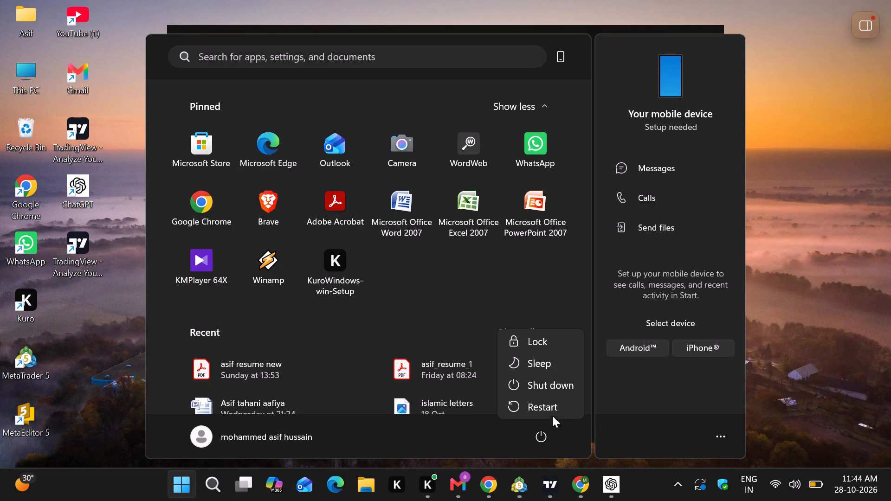
{"action": "left_click", "coordinate": [554, 385]}
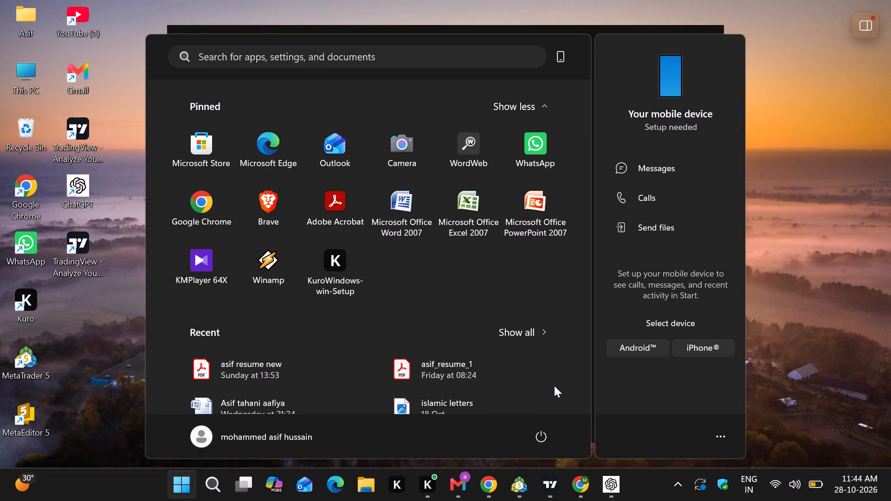